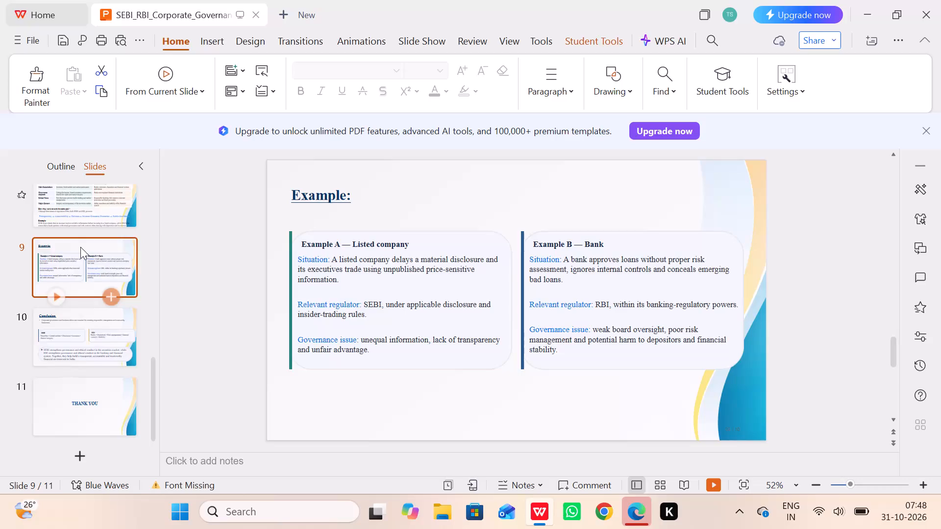
# Review the content of slides 3, 4 and 5 on What is SEBI and RBI and SEBI's roles.
pyautogui.scroll(5, 80, 247)
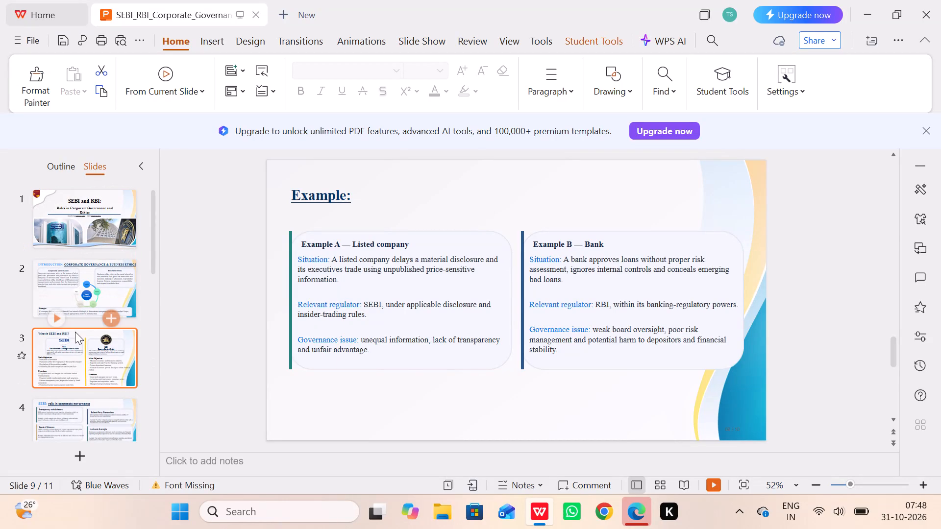
pyautogui.click(74, 331)
pyautogui.scroll(-1, 90, 282)
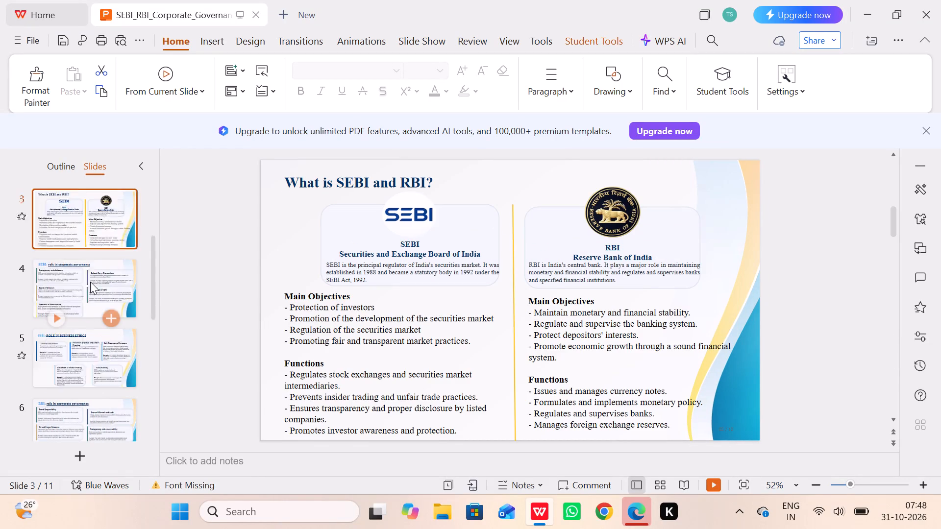
pyautogui.scroll(-1, 90, 282)
pyautogui.scroll(1, 87, 251)
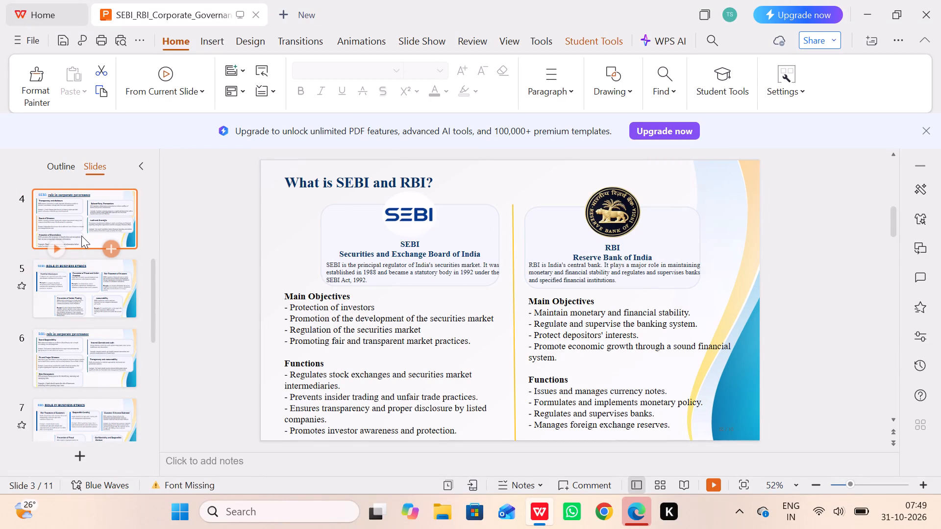
pyautogui.click(81, 236)
pyautogui.scroll(2, 81, 236)
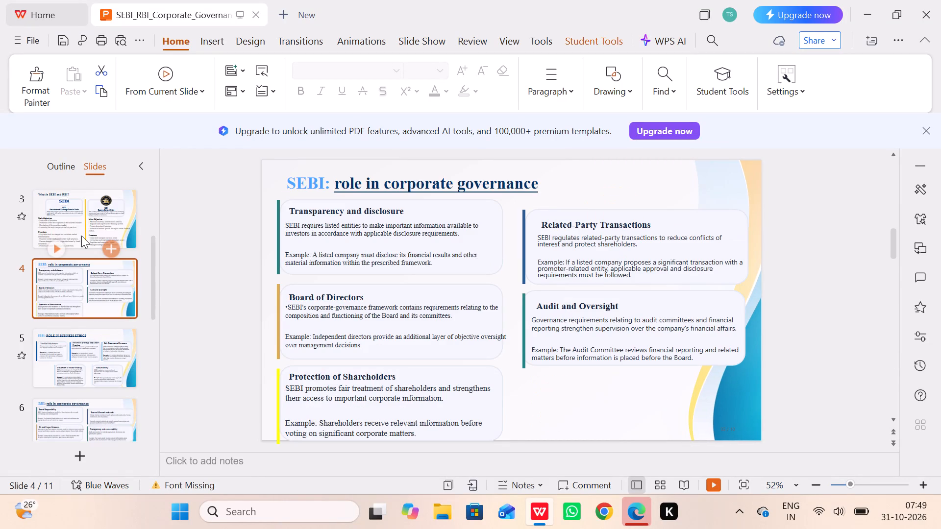
pyautogui.click(74, 271)
pyautogui.click(79, 355)
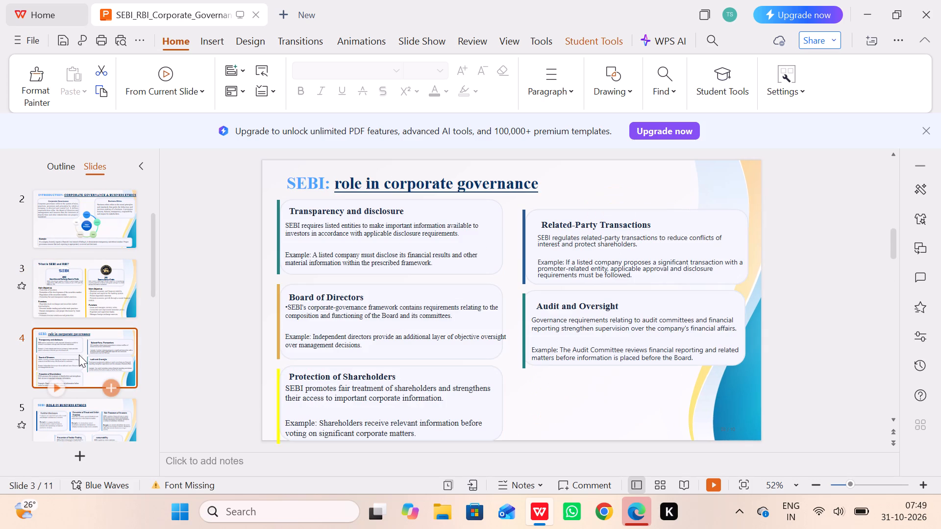
pyautogui.click(113, 409)
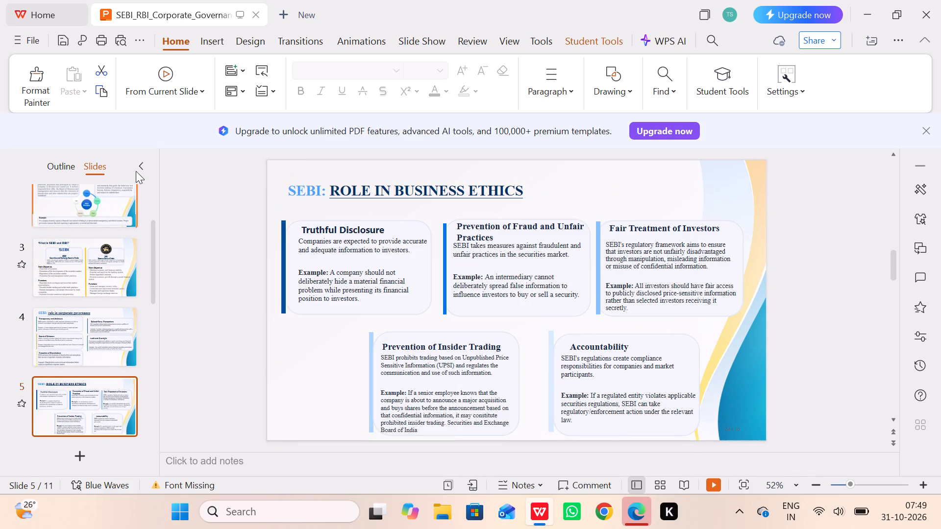
# Check which transitions are set on slides 5 and 4.
pyautogui.click(287, 40)
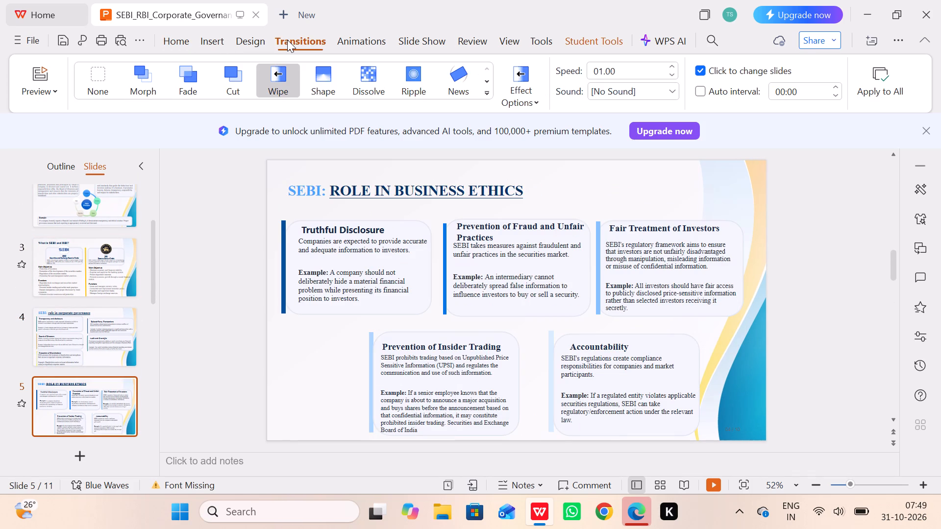
pyautogui.click(77, 334)
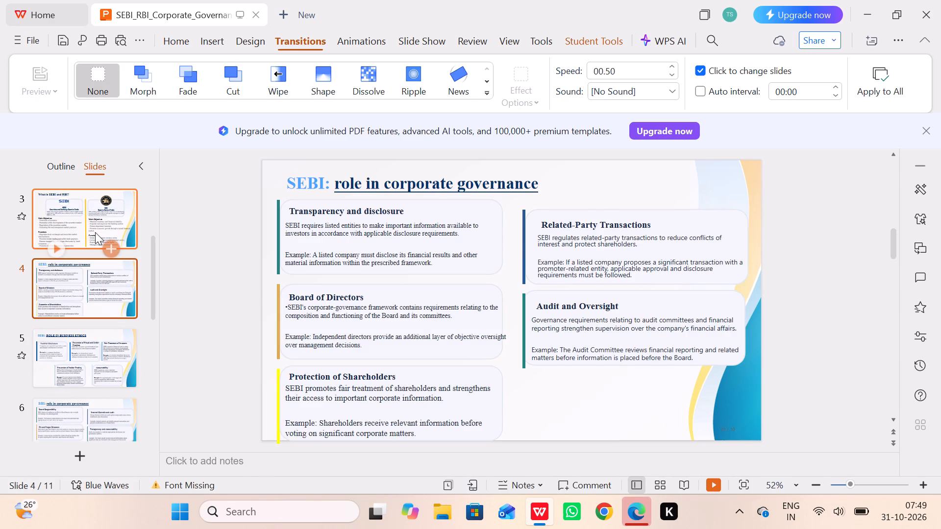
# Play the slide show from slide 3 through slide 5 to check the transitions, and exit it.
pyautogui.doubleClick(95, 232)
pyautogui.press('Right')
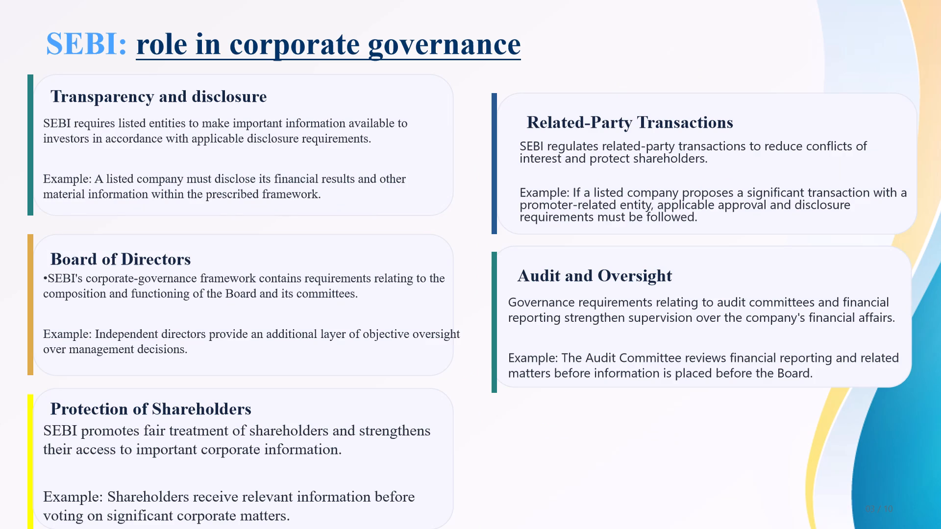
pyautogui.press('Right')
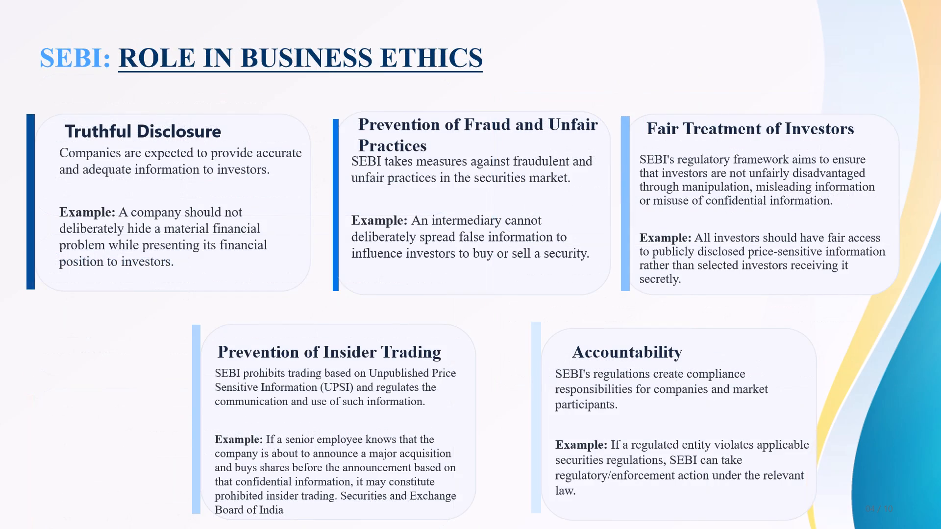
pyautogui.press('Escape')
# Apply the Wipe transition to slide 4, SEBI: role in corporate governance.
pyautogui.click(96, 288)
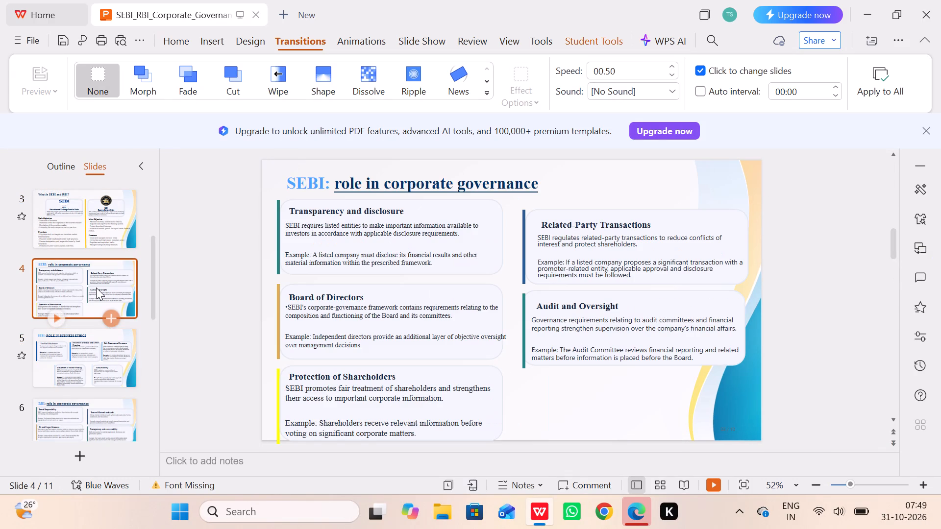
pyautogui.click(281, 76)
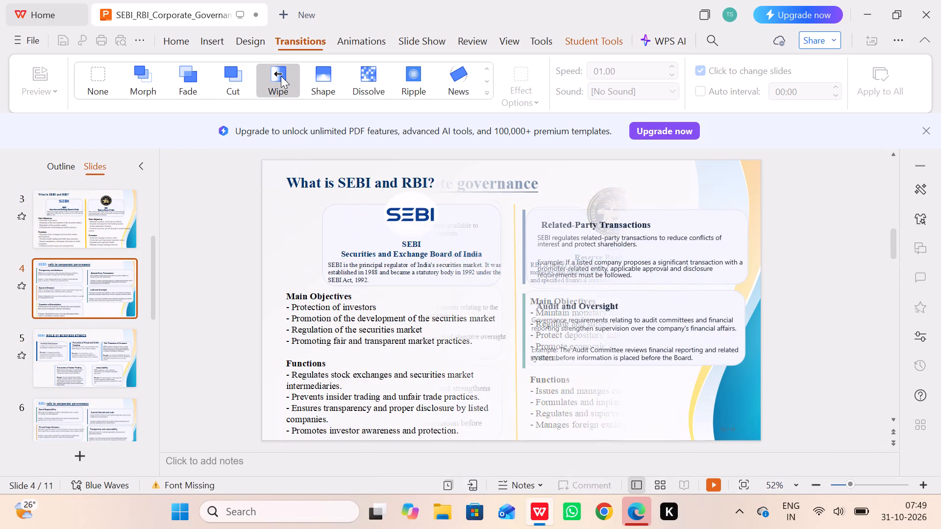
# Set the Wipe direction on slide 5, SEBI: Role in Business Ethics, to From Left.
pyautogui.click(101, 351)
pyautogui.click(524, 91)
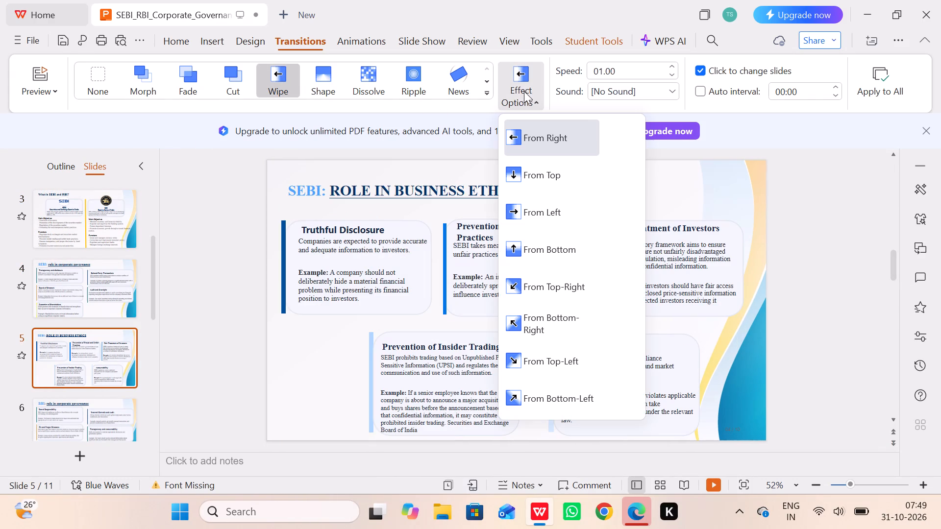
pyautogui.click(546, 206)
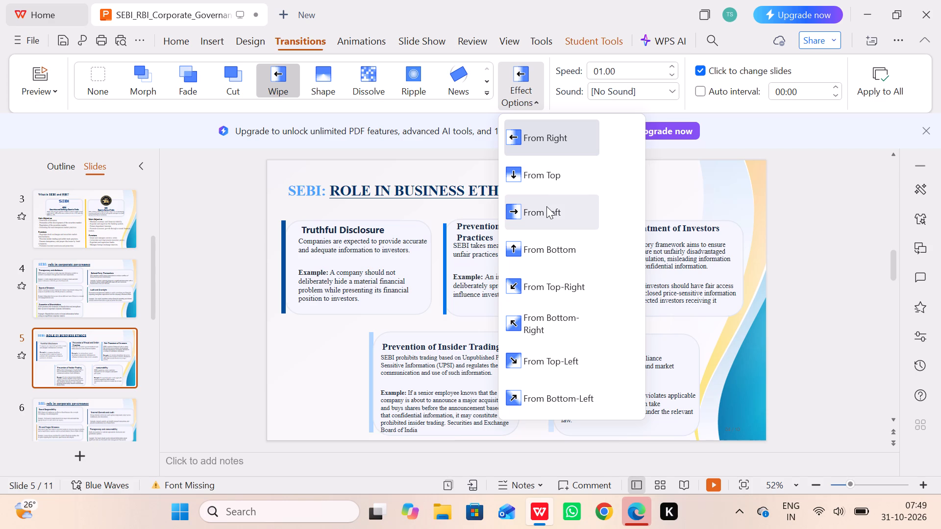
# Apply the Wipe transition to slide 6, RBI: role in corporate governance.
pyautogui.click(106, 415)
pyautogui.click(269, 73)
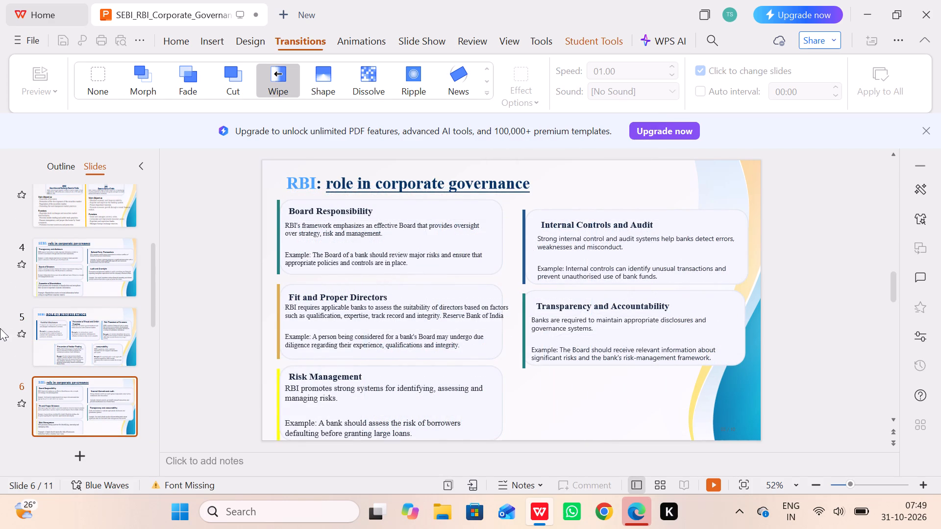
# Check the Wipe direction set on slide 7, RBI: Role in Business Ethics.
pyautogui.scroll(-1, 66, 328)
pyautogui.scroll(1, 66, 328)
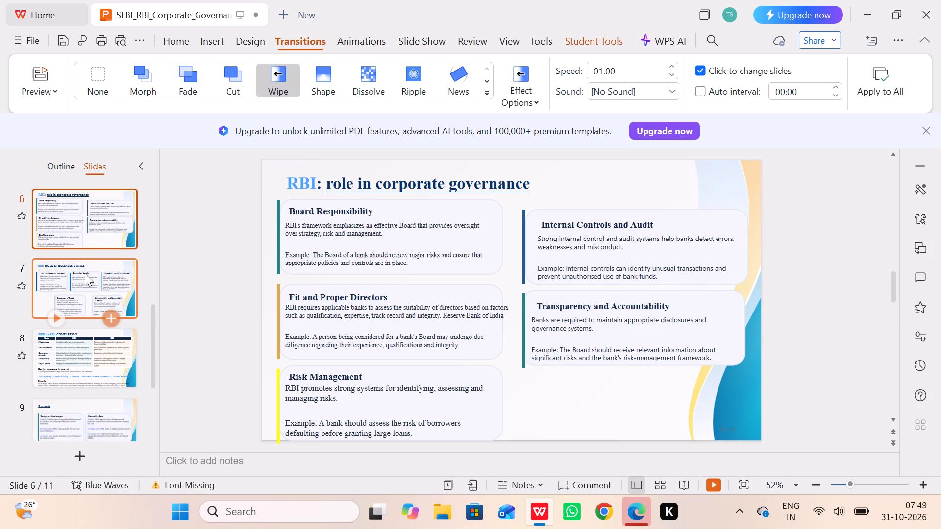
pyautogui.click(86, 272)
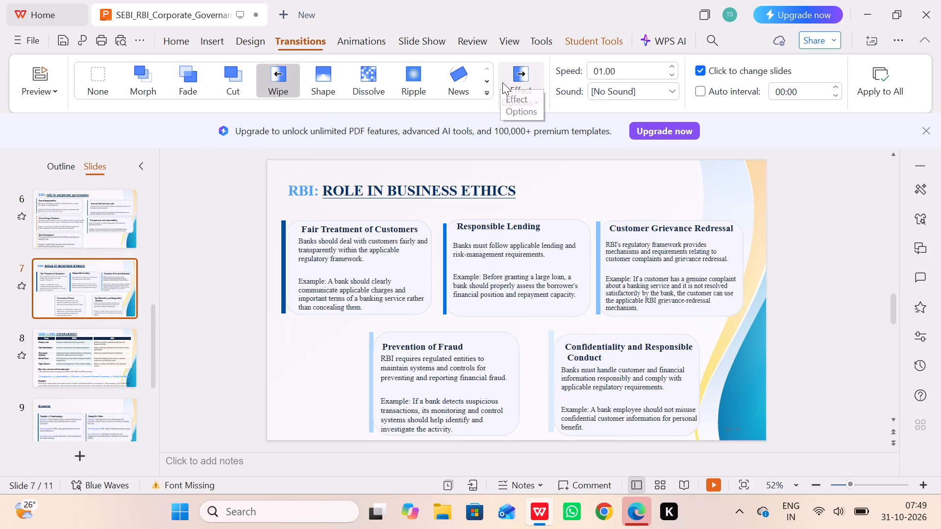
pyautogui.click(511, 95)
pyautogui.click(511, 95)
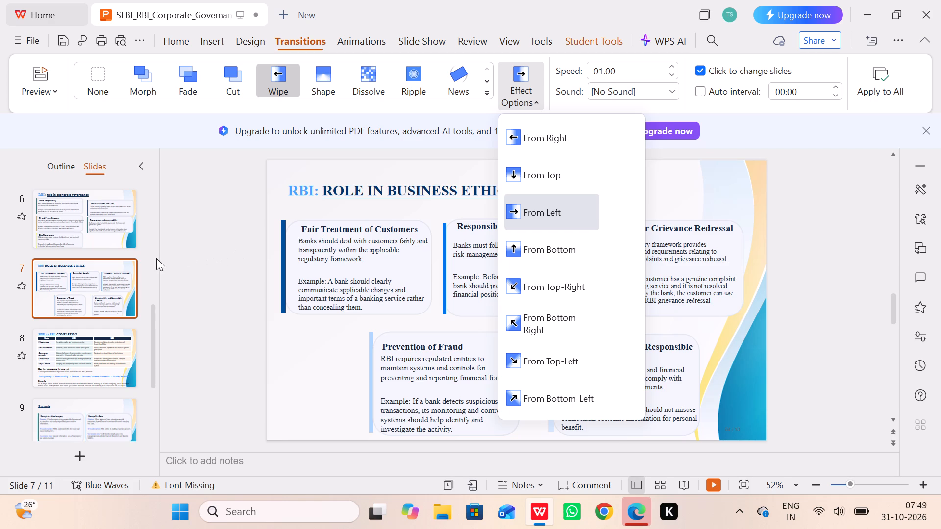
pyautogui.click(186, 252)
# Play the slide show from slide 3 through the final Thank You slide to review the transitions, and exit it.
pyautogui.click(113, 228)
pyautogui.scroll(1, 113, 228)
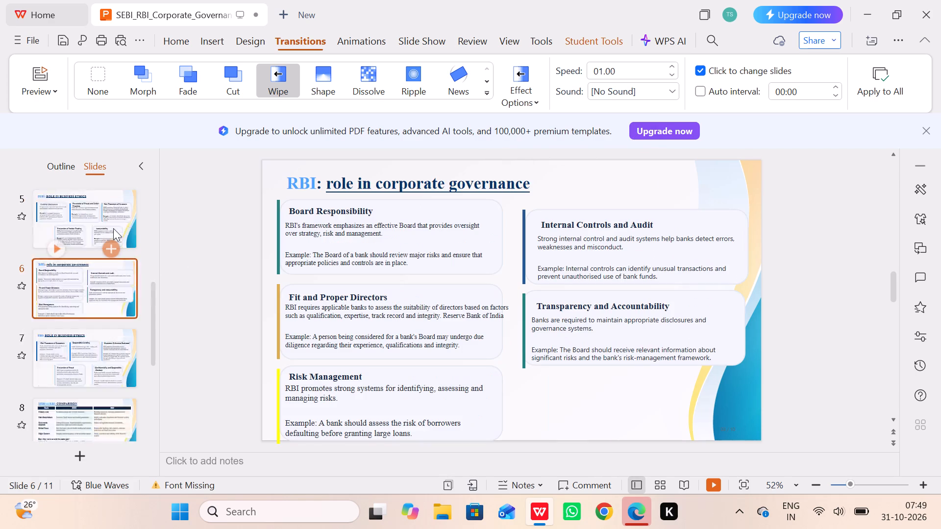
pyautogui.scroll(1, 113, 228)
pyautogui.doubleClick(92, 227)
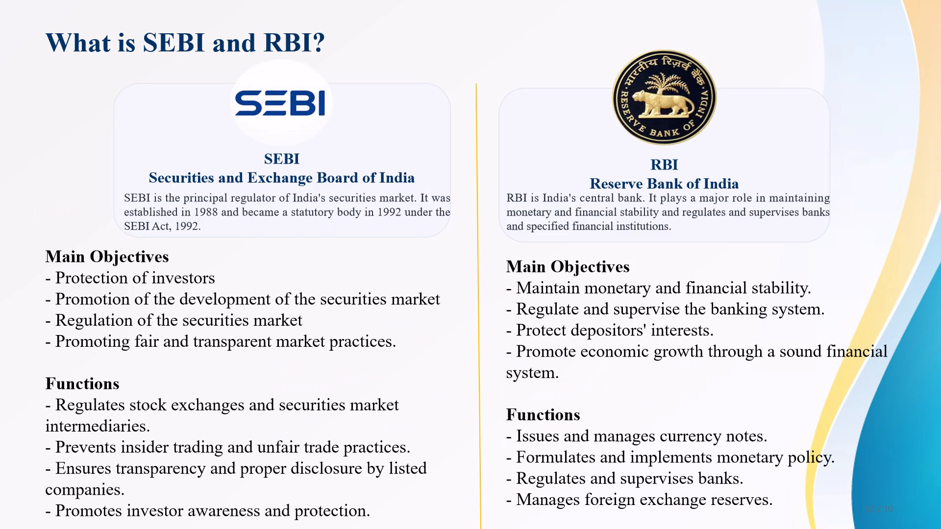
pyautogui.press('Right')
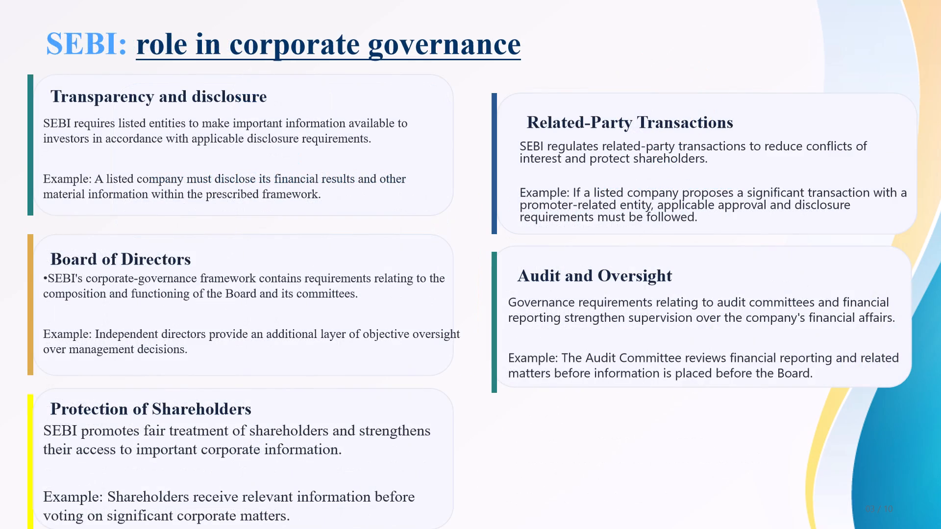
pyautogui.press('Right')
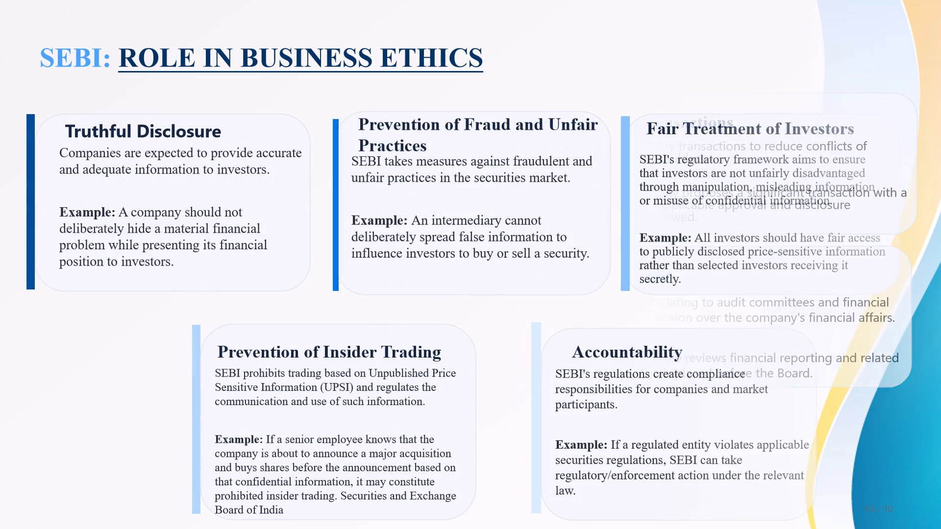
pyautogui.press('Right')
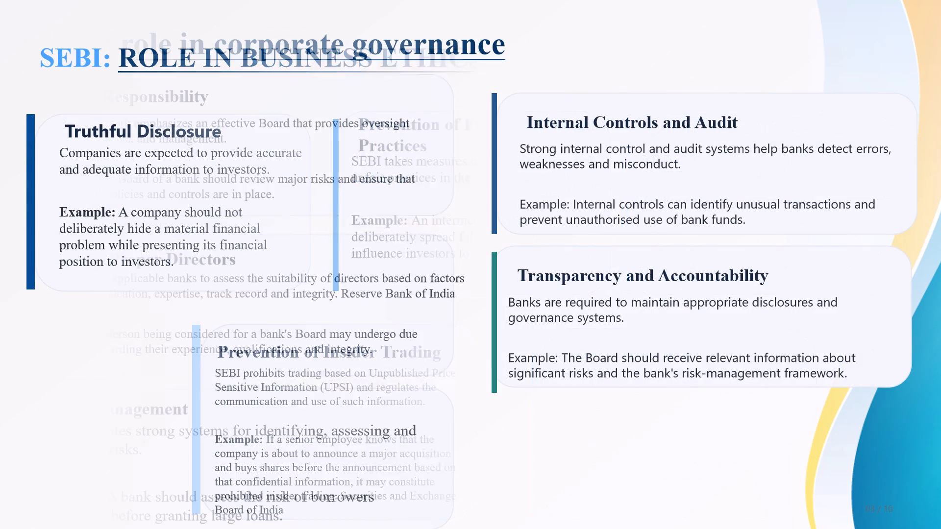
pyautogui.press('Right')
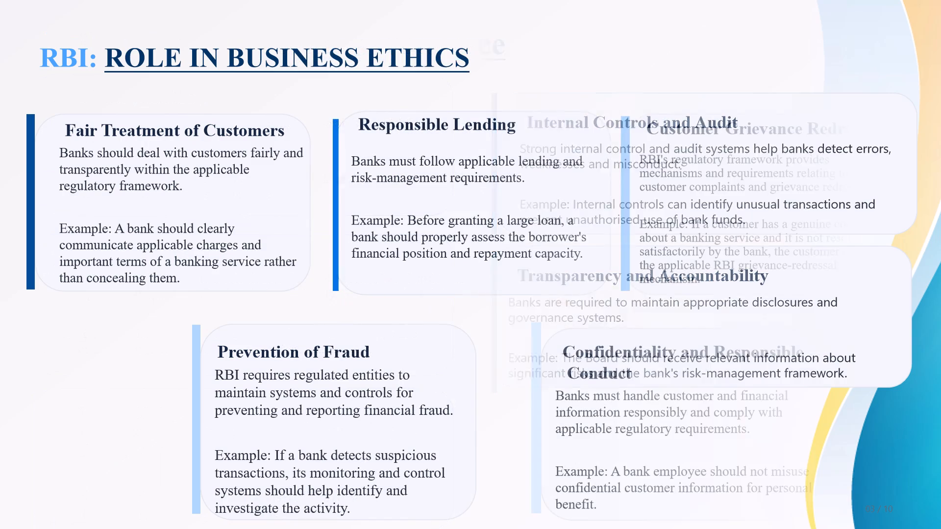
pyautogui.press('Right')
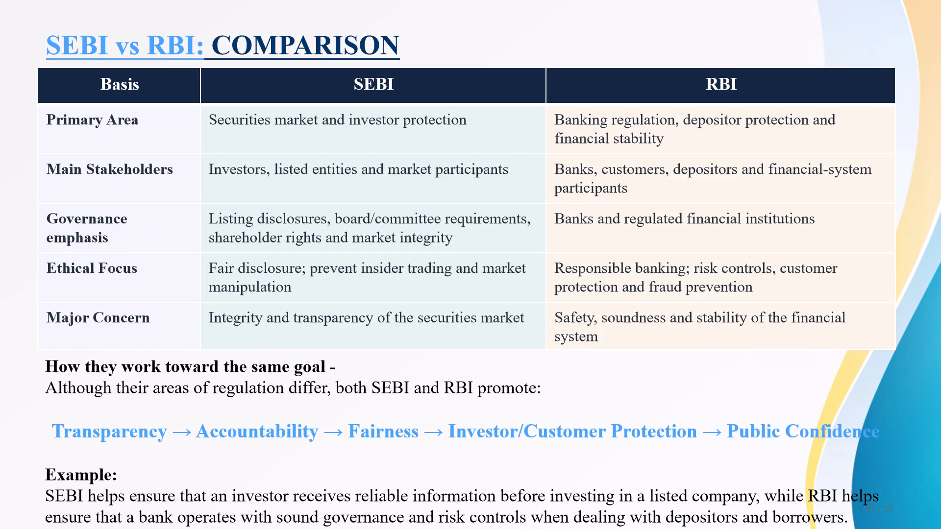
pyautogui.press('Right')
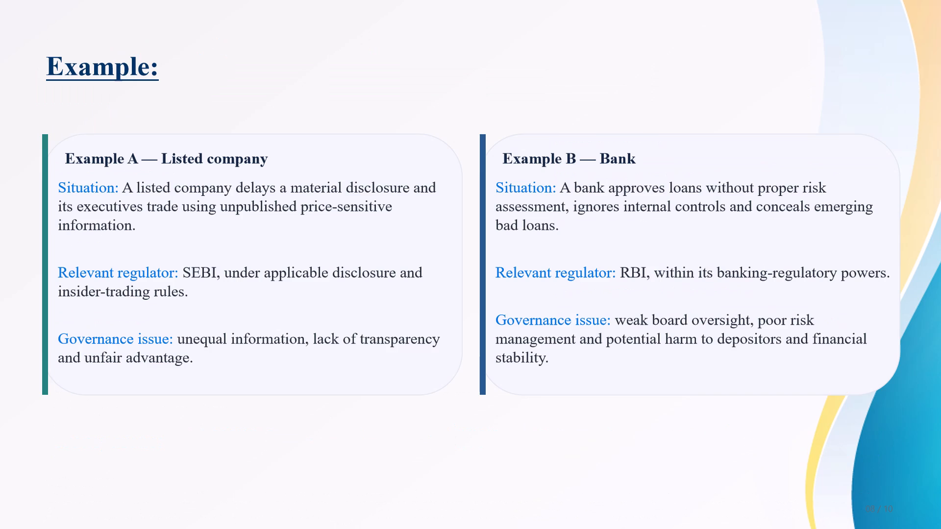
pyautogui.press('Right')
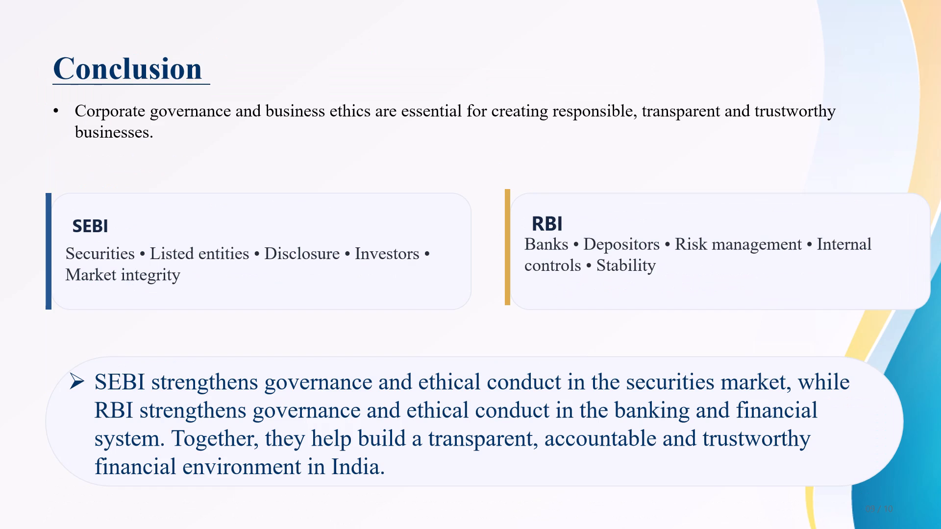
pyautogui.press('Right')
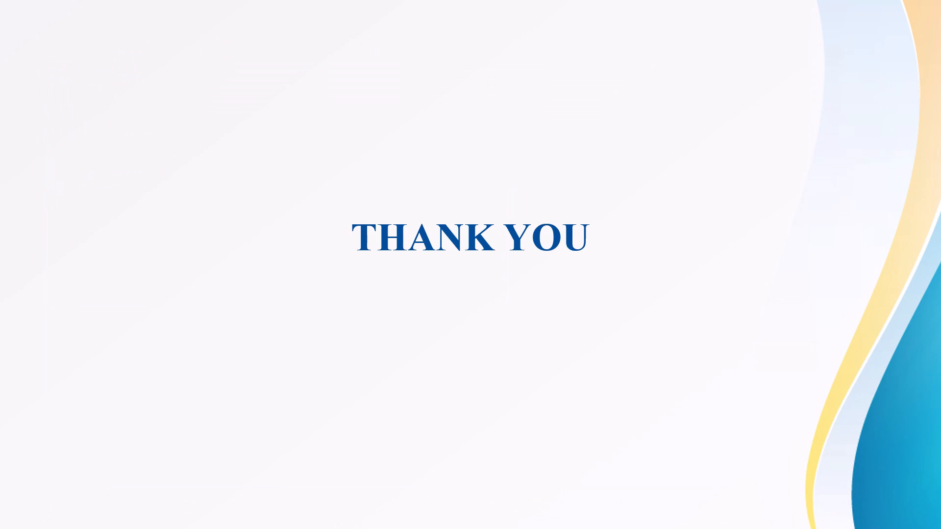
pyautogui.press('Right')
pyautogui.press('Right')
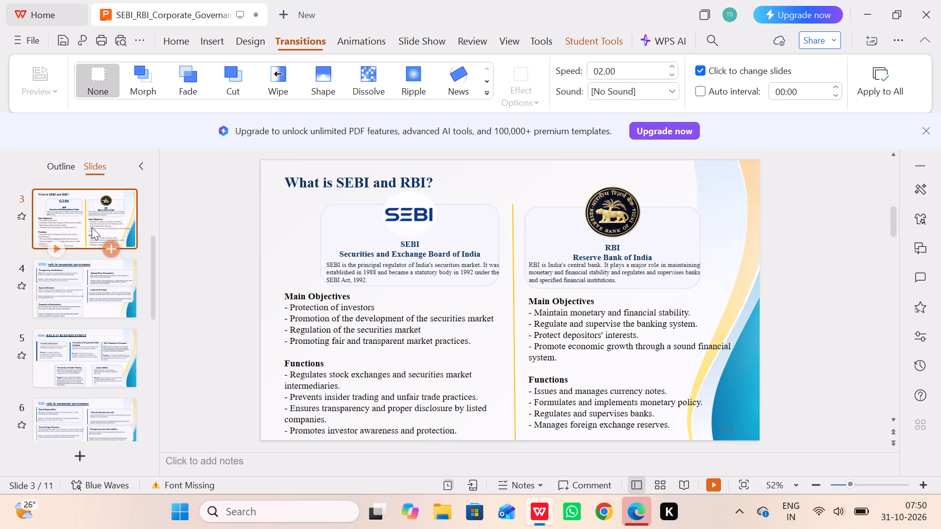
# Play the slide show from the title slide, SEBI and RBI: Roles in Corporate Governance and Ethics.
pyautogui.scroll(3, 106, 234)
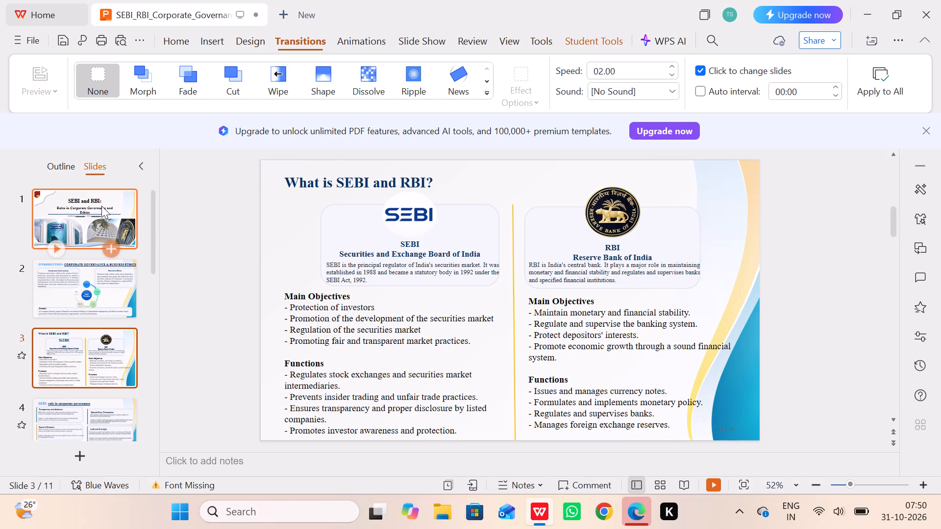
pyautogui.doubleClick(101, 206)
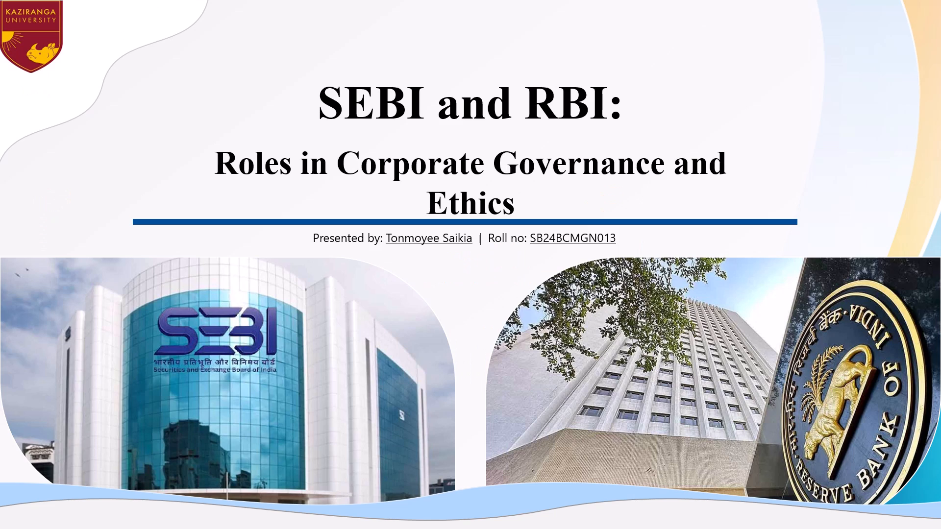
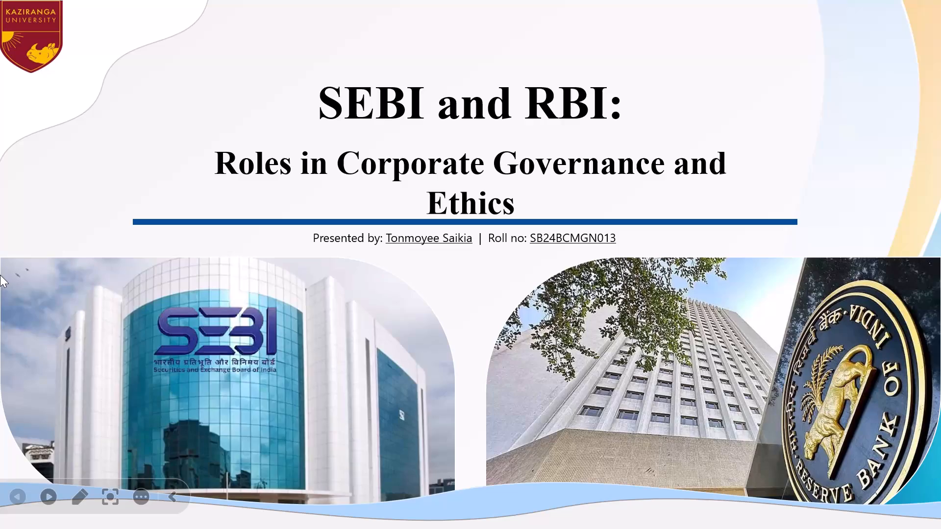
# Examine the title slide up close in the slide show, focusing on the SEBI building picture and its logo lettering.
pyautogui.keyDown('ctrl'); pyautogui.scroll(8, 0, 275); pyautogui.keyUp('ctrl')
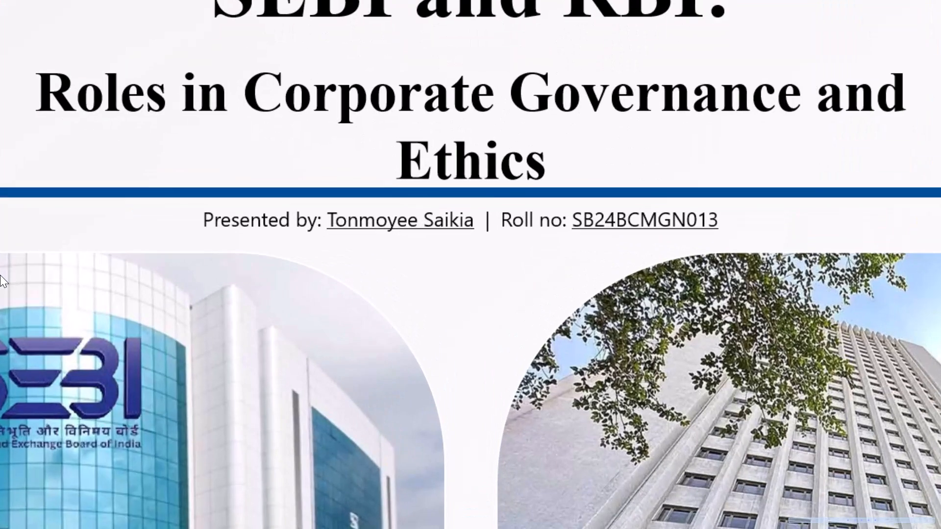
pyautogui.hscroll(7, 0, 275)
pyautogui.keyDown('ctrl'); pyautogui.scroll(13, 0, 275); pyautogui.keyUp('ctrl')
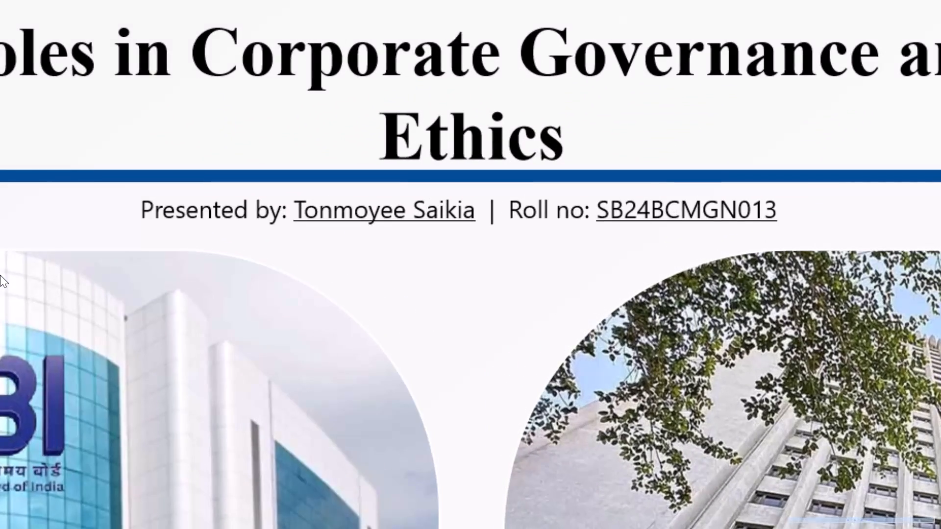
pyautogui.keyDown('ctrl'); pyautogui.scroll(10, 0, 275); pyautogui.keyUp('ctrl')
pyautogui.moveTo(158, 347); pyautogui.dragTo(691, 92)
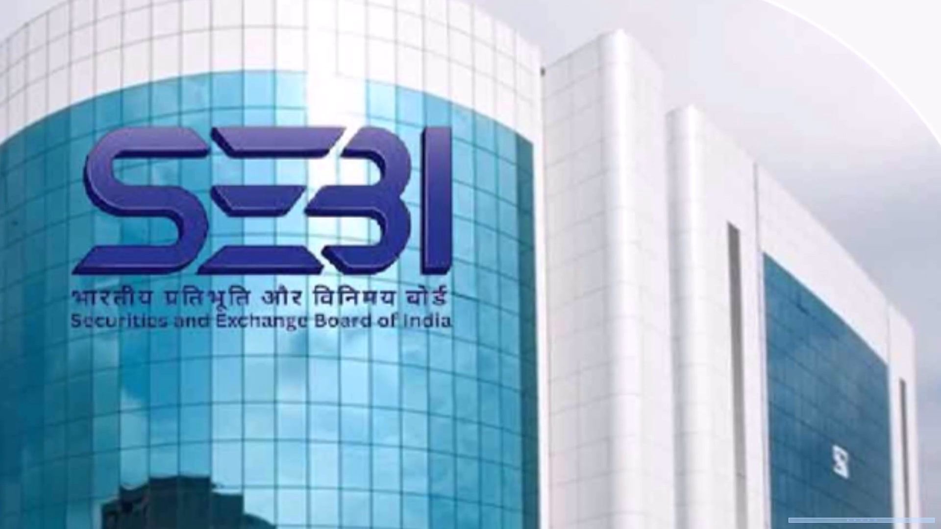
pyautogui.moveTo(691, 92); pyautogui.dragTo(763, 89)
pyautogui.keyDown('ctrl'); pyautogui.scroll(8, 763, 89); pyautogui.keyUp('ctrl')
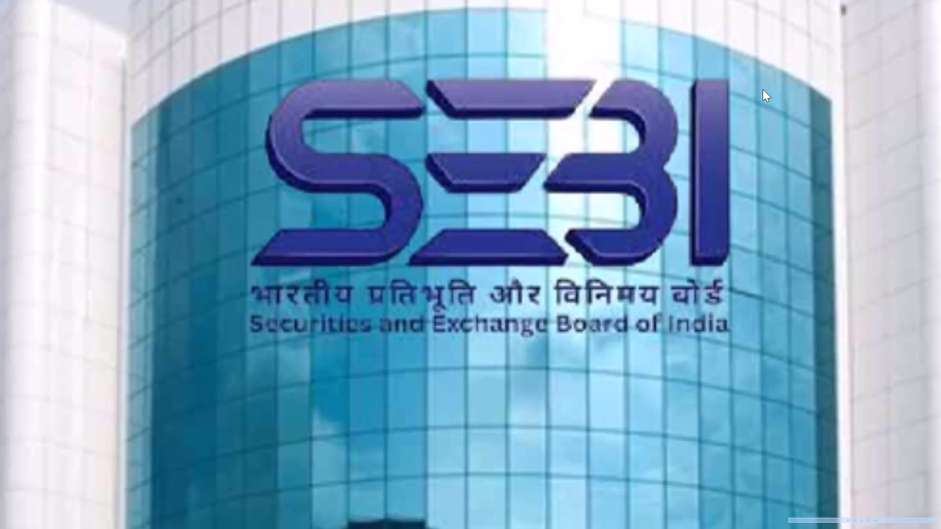
pyautogui.keyDown('ctrl'); pyautogui.scroll(20, 763, 89); pyautogui.keyUp('ctrl')
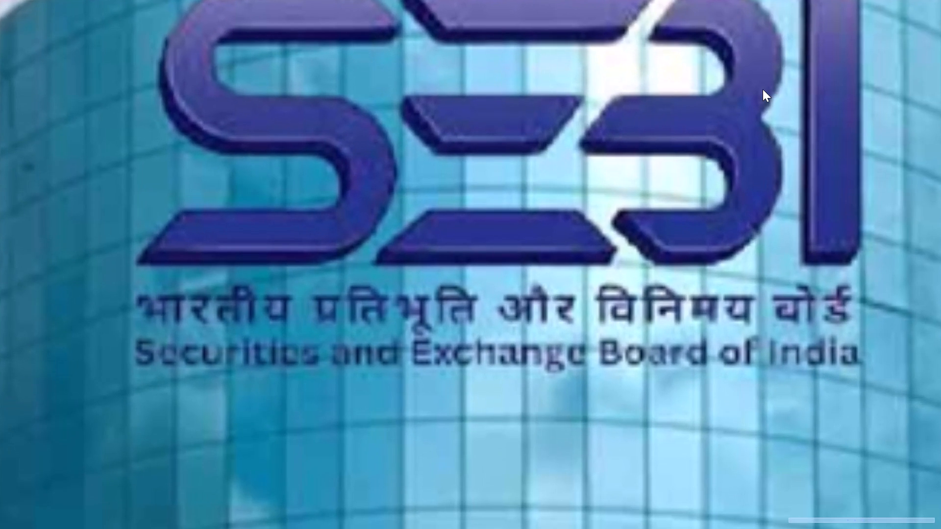
pyautogui.keyDown('ctrl'); pyautogui.scroll(-12, 763, 89); pyautogui.keyUp('ctrl')
pyautogui.keyDown('ctrl'); pyautogui.scroll(-12, 763, 89); pyautogui.keyUp('ctrl')
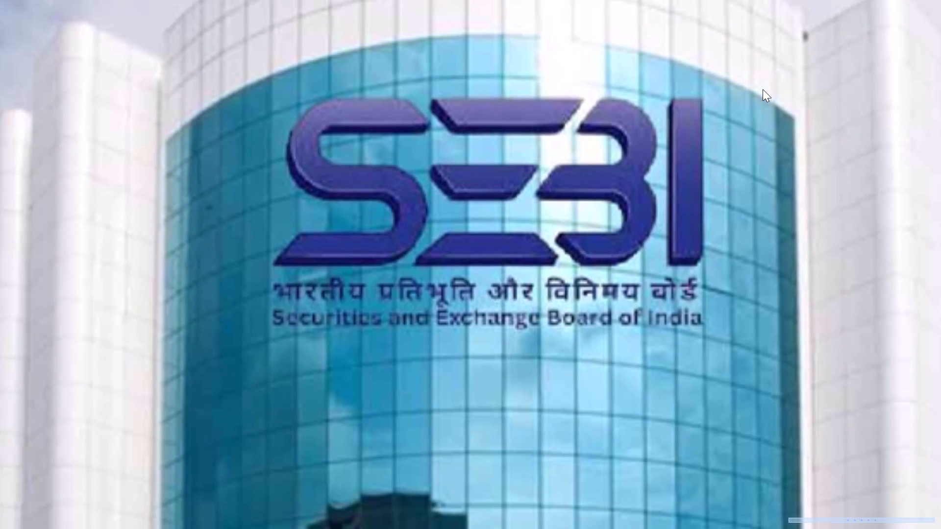
pyautogui.moveTo(676, 127); pyautogui.dragTo(15, 237)
# Move back and forth between the title slide and the Introduction slide in the slide show to check their transitions.
pyautogui.hscroll(1, 15, 237)
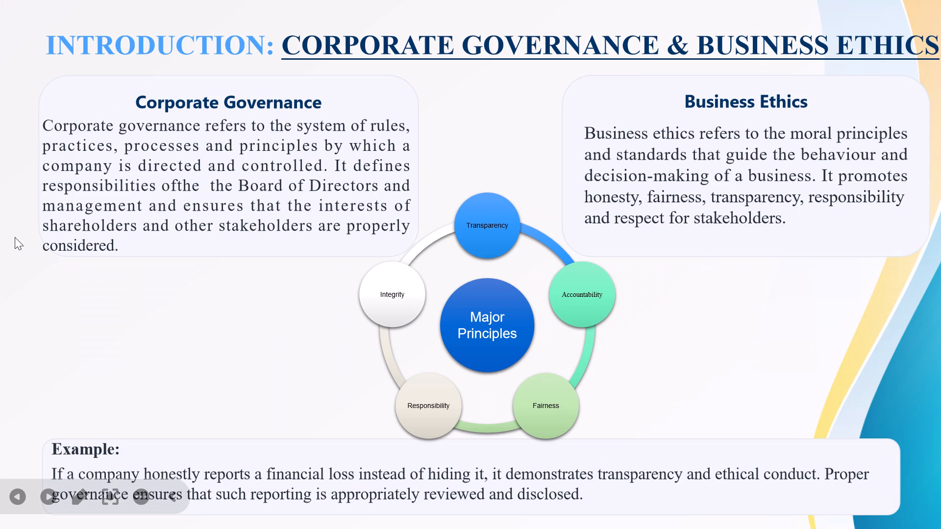
pyautogui.hscroll(3, 15, 237)
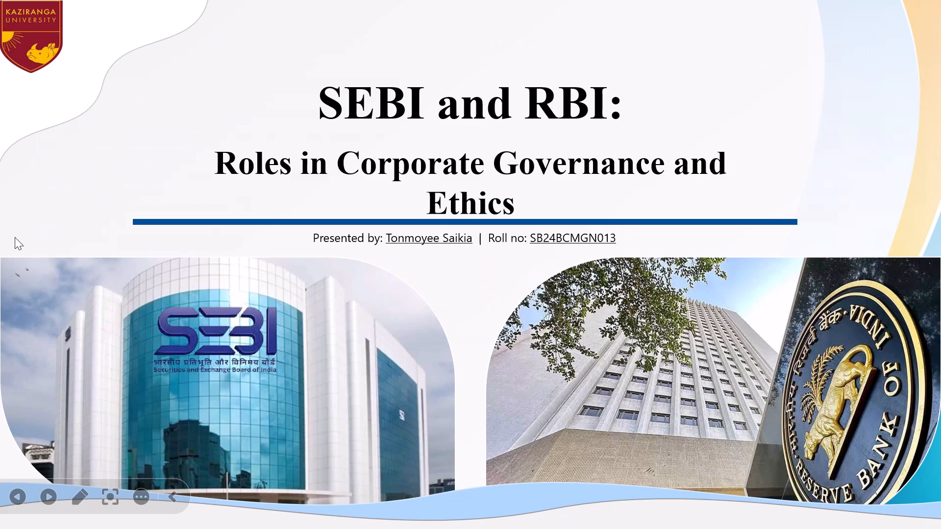
pyautogui.keyDown('ctrl'); pyautogui.scroll(4, 15, 237); pyautogui.keyUp('ctrl')
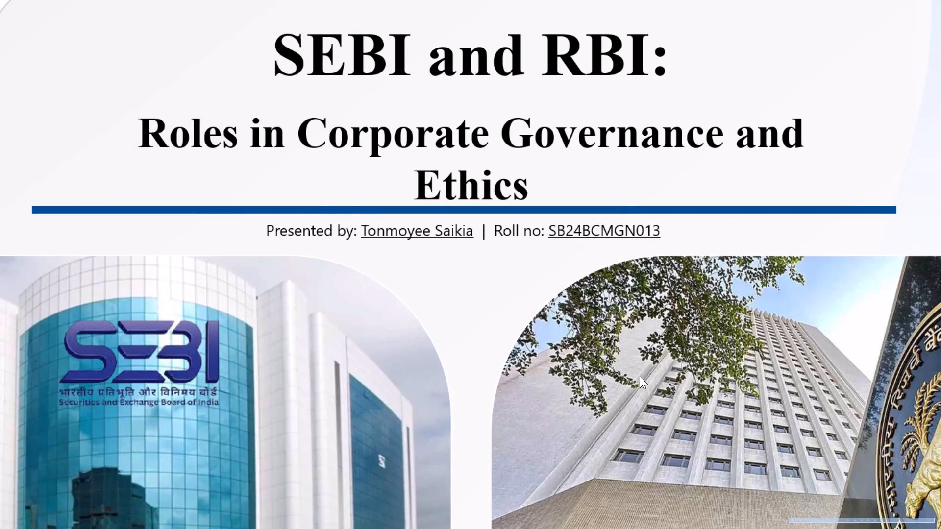
pyautogui.keyDown('ctrl'); pyautogui.scroll(8, 640, 376); pyautogui.keyUp('ctrl')
pyautogui.scroll(-1, 640, 376)
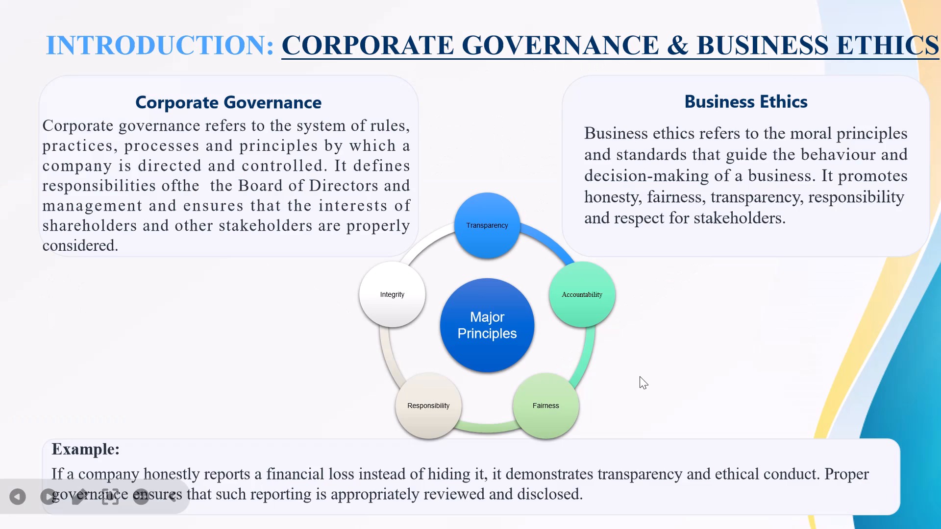
pyautogui.scroll(1, 640, 376)
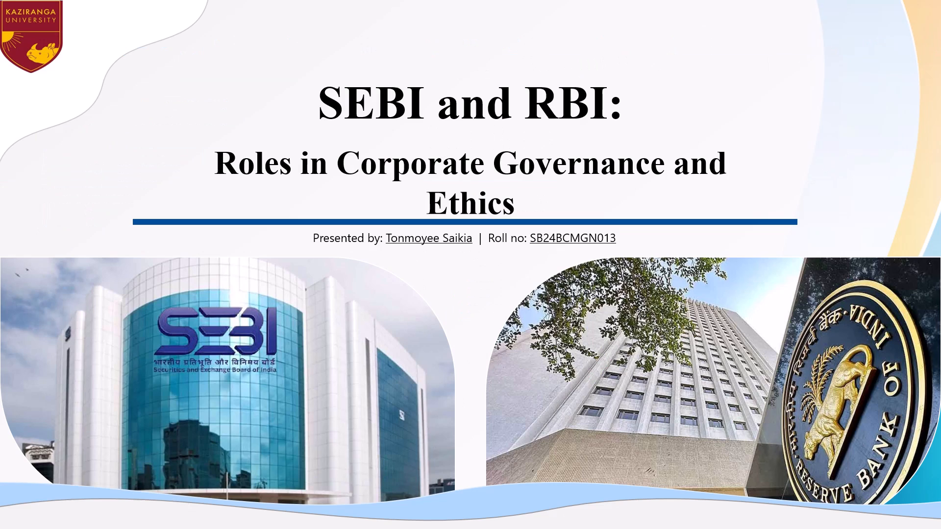
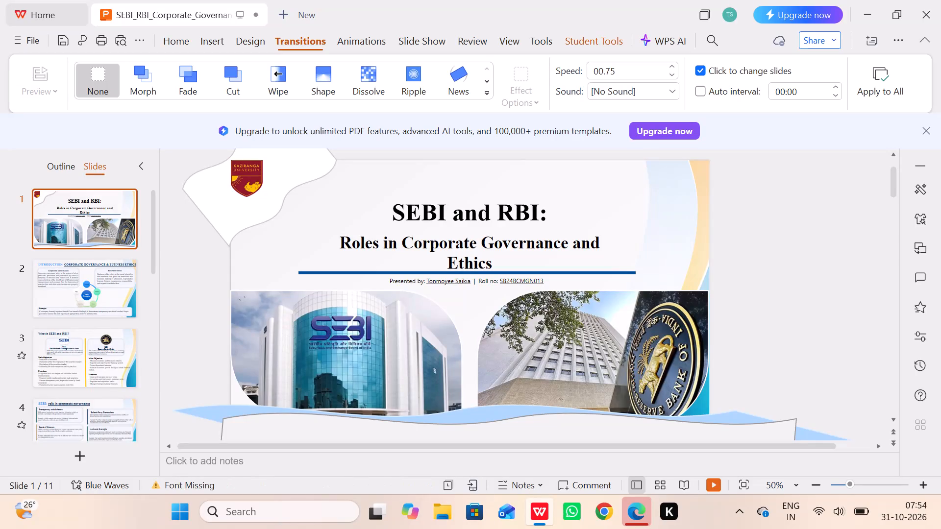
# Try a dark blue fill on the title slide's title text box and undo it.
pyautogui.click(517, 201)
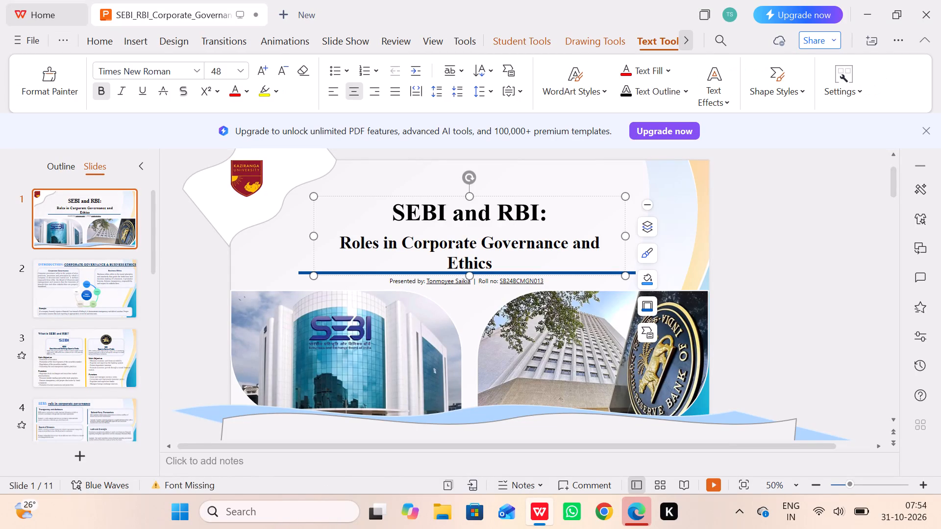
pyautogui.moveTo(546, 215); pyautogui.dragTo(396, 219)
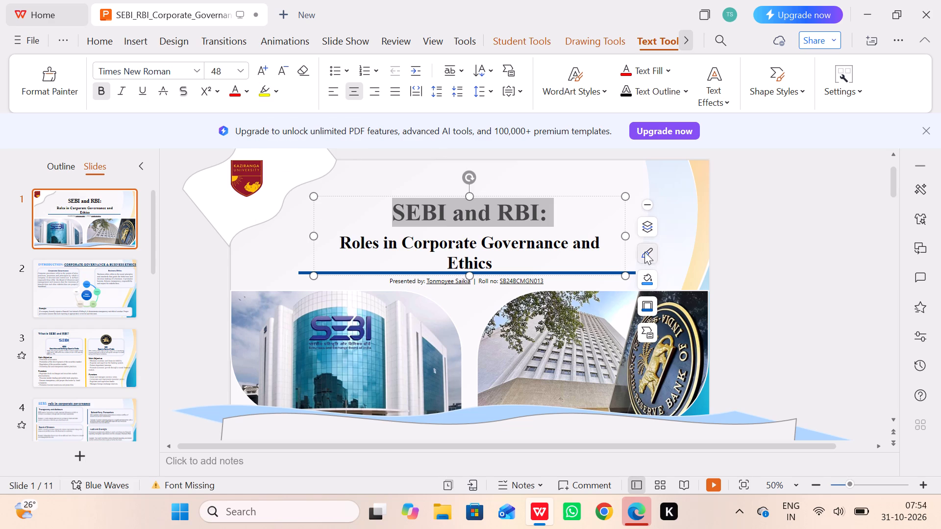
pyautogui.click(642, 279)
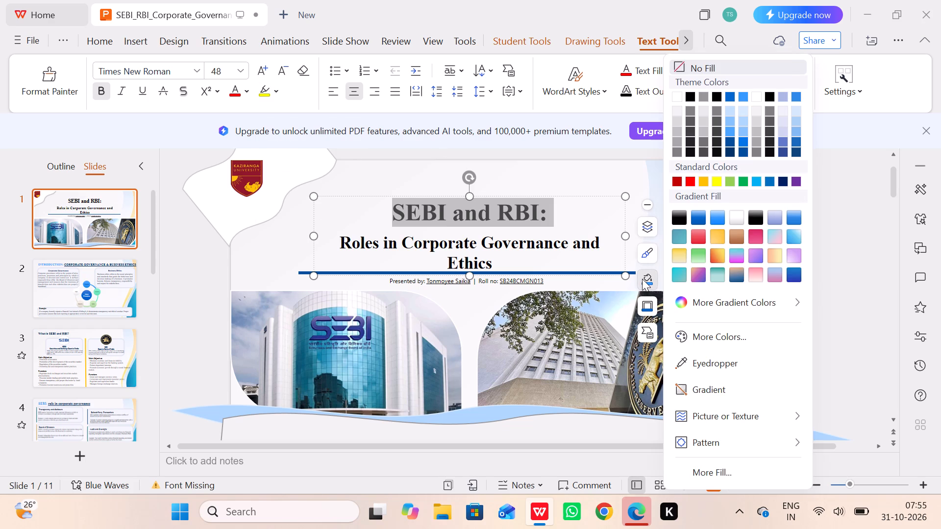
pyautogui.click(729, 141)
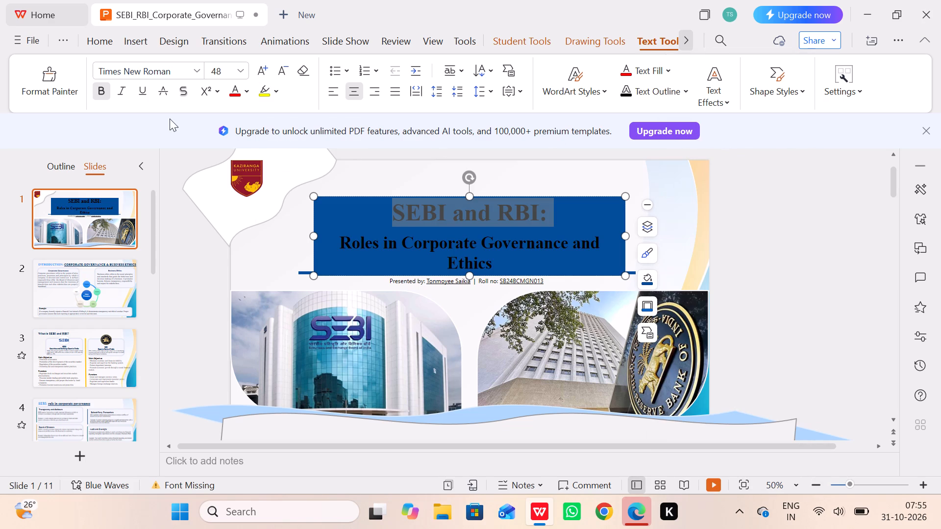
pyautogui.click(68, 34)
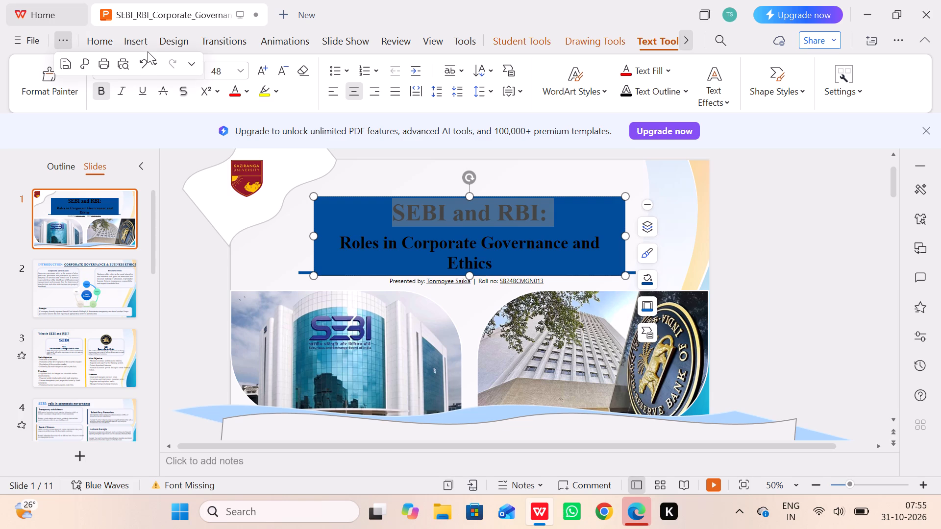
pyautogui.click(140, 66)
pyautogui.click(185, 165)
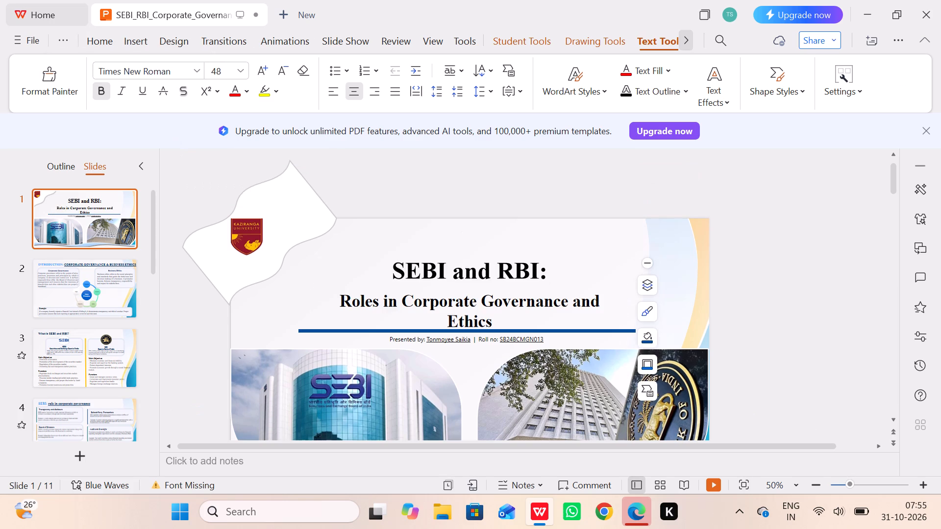
# Compare the title slide and the Introduction slide in the editor and in the slide show, moving back and forth between them.
pyautogui.click(119, 266)
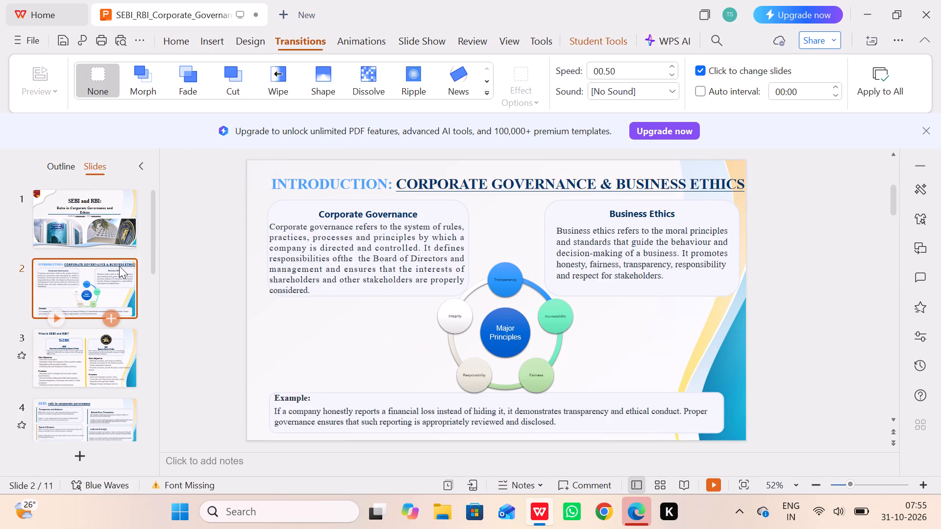
pyautogui.click(102, 229)
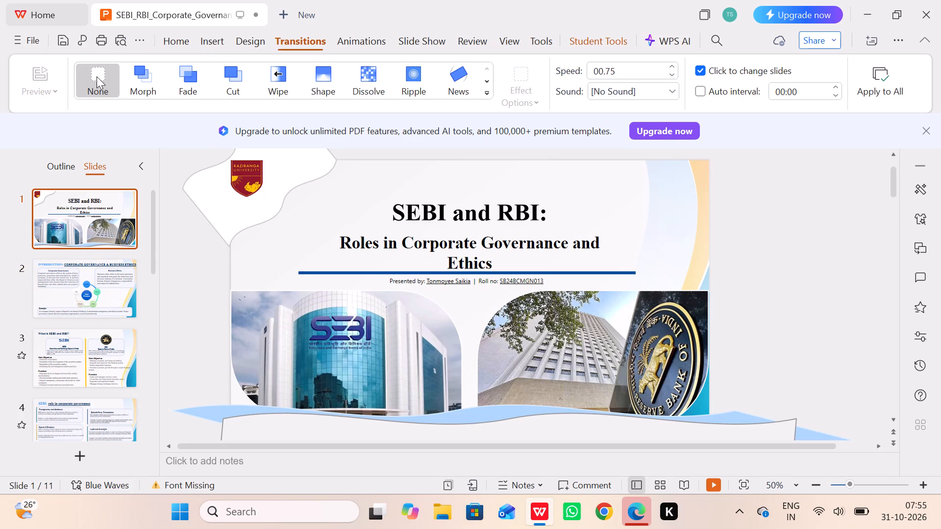
pyautogui.click(176, 45)
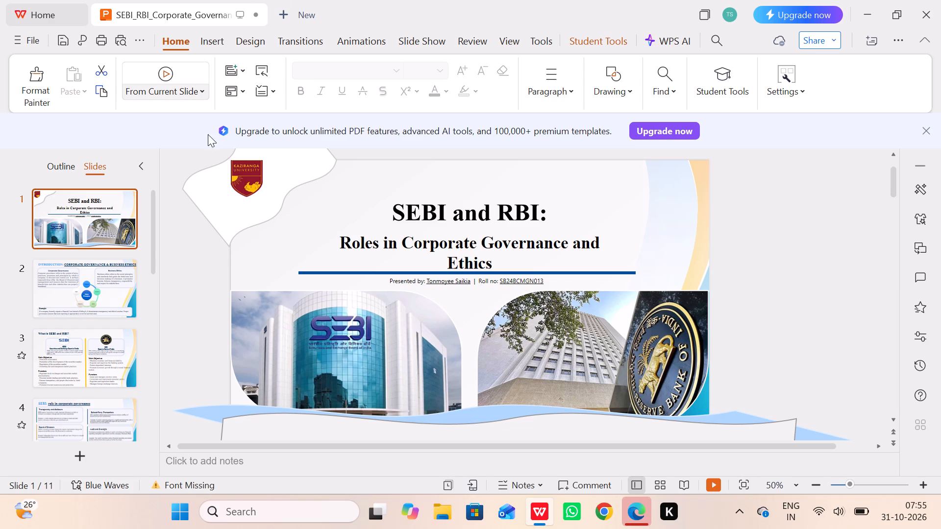
pyautogui.click(76, 266)
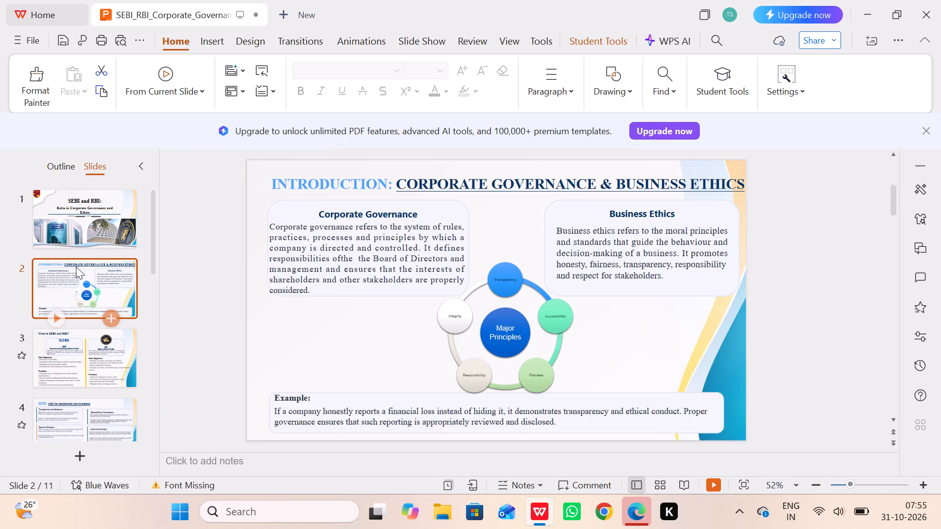
pyautogui.click(82, 225)
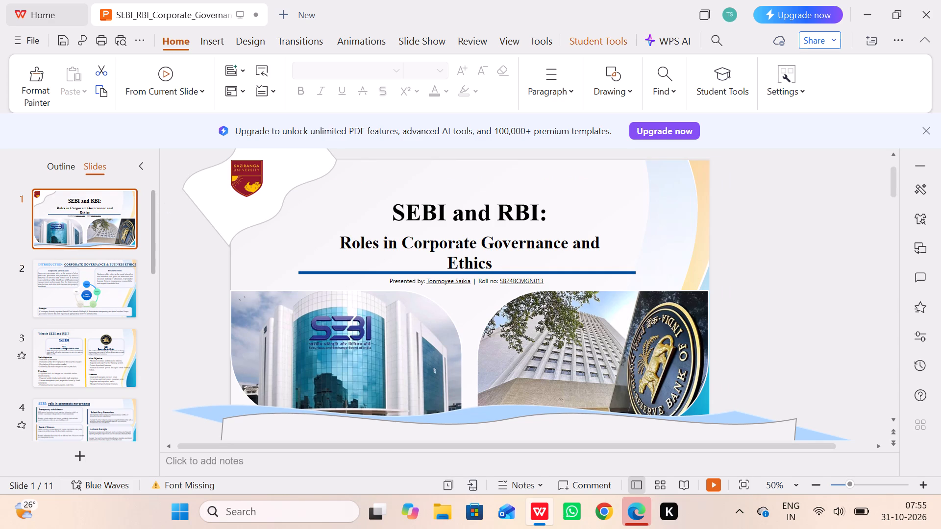
pyautogui.click(193, 213)
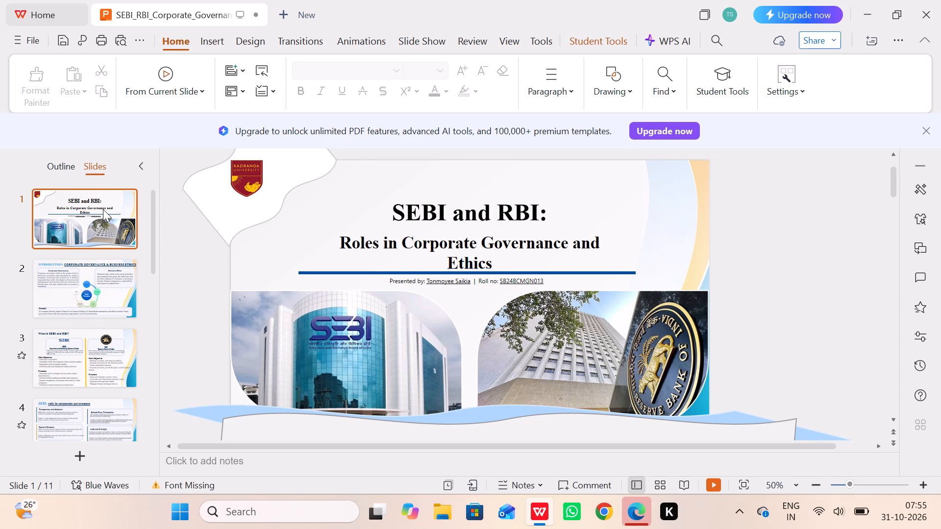
pyautogui.doubleClick(103, 209)
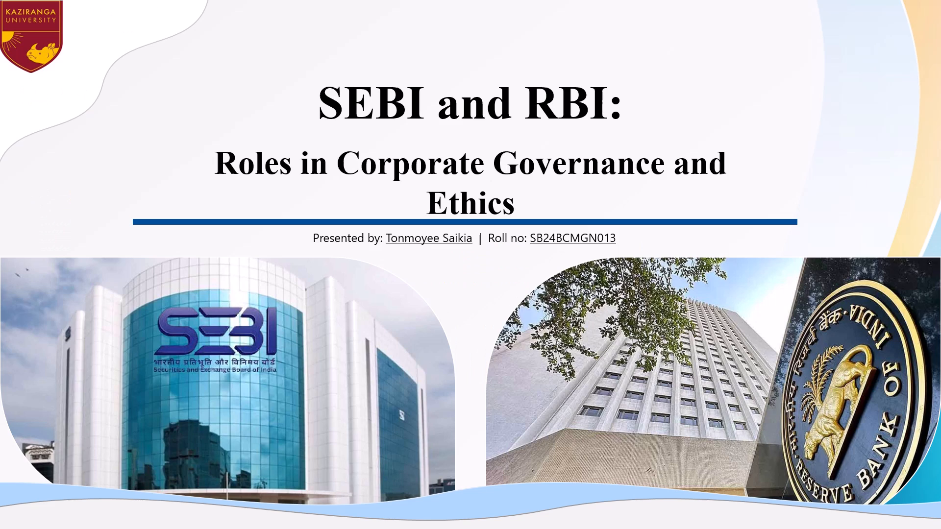
pyautogui.press('Right')
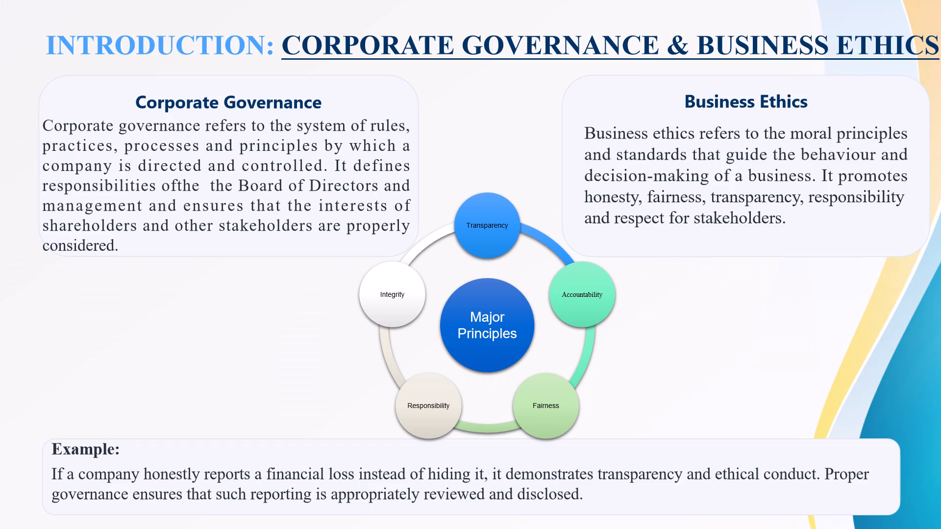
pyautogui.press('Left')
pyautogui.press('Right')
pyautogui.press('Escape')
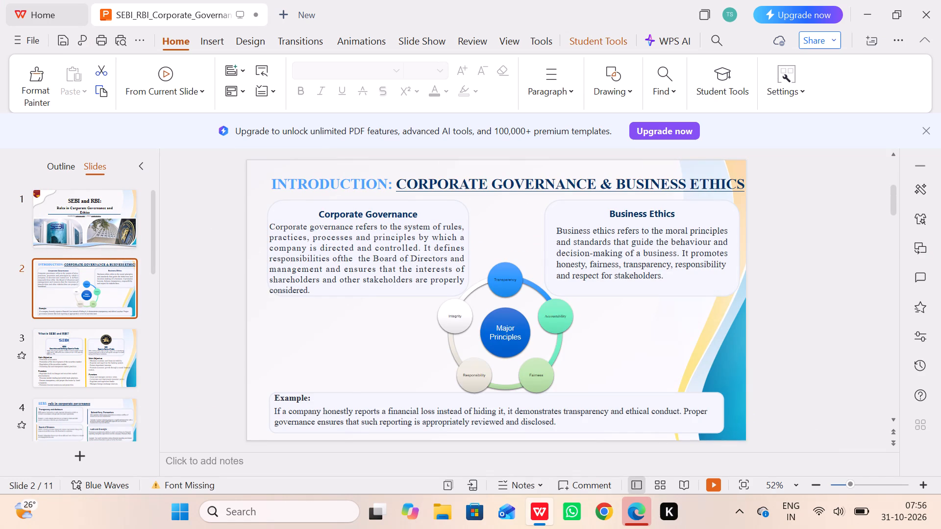
# Format the Integrity circle's text in the Introduction slide's Major Principles diagram as Times New Roman, size 12.
pyautogui.click(460, 312)
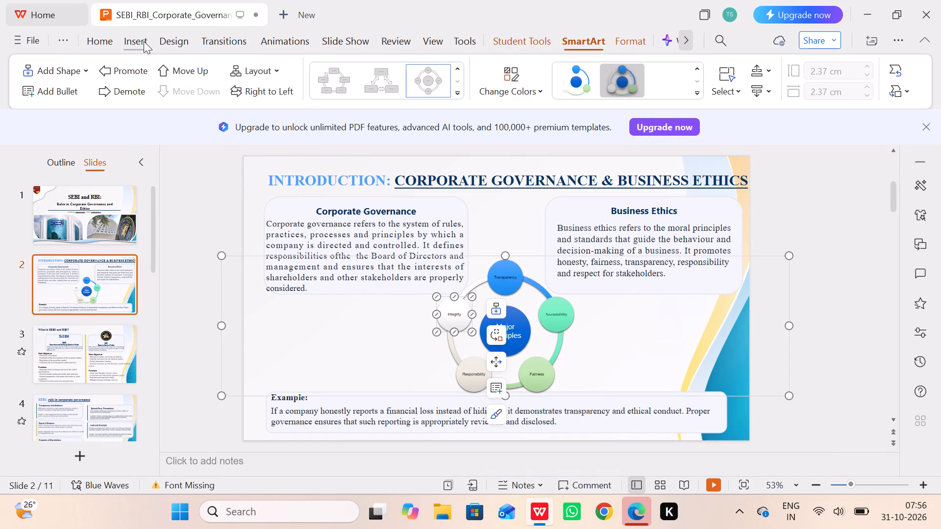
pyautogui.click(144, 41)
pyautogui.click(106, 43)
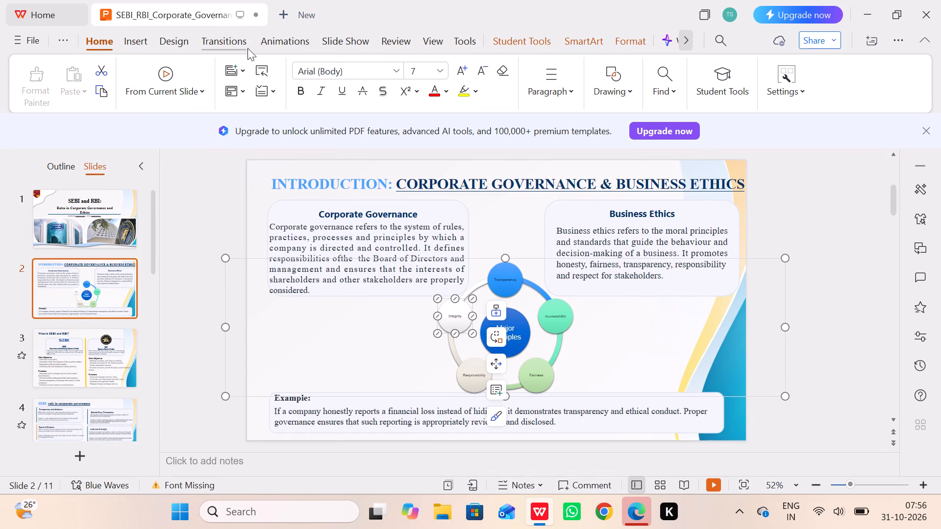
pyautogui.click(398, 71)
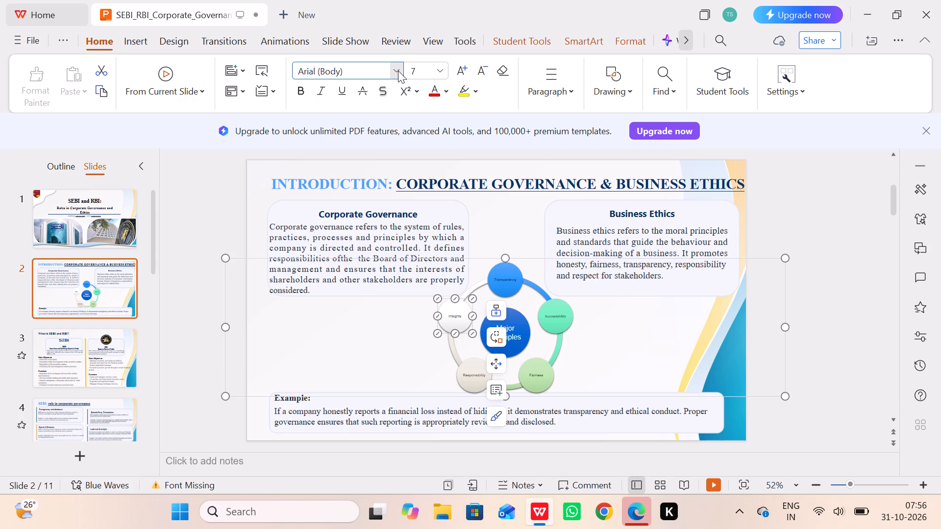
pyautogui.click(395, 74)
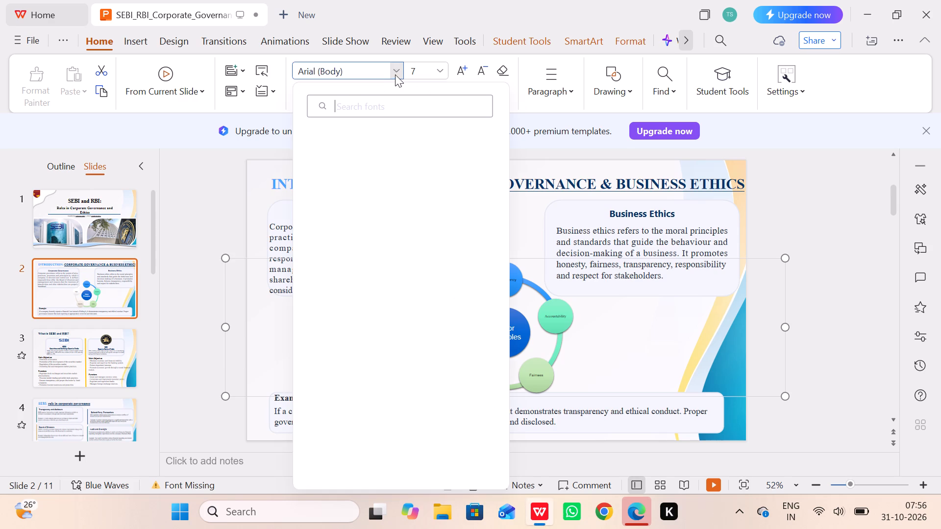
pyautogui.click(392, 145)
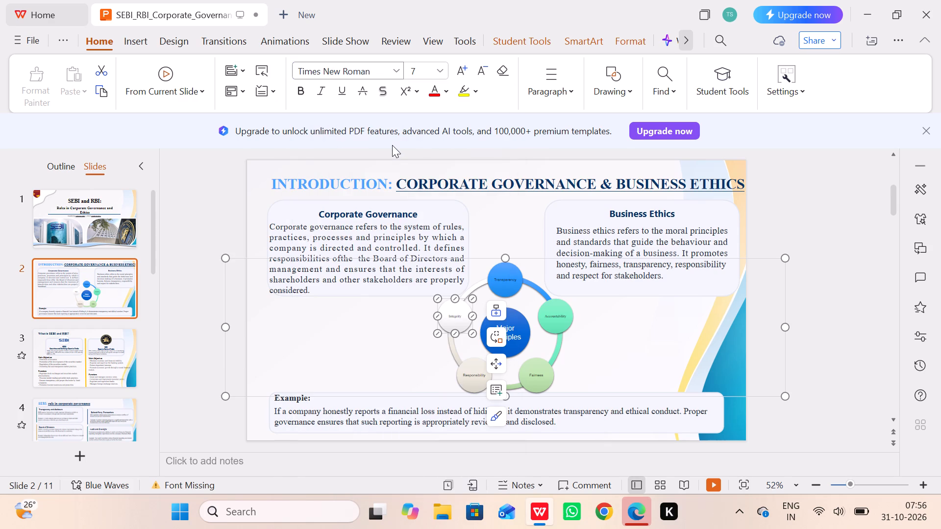
pyautogui.click(438, 73)
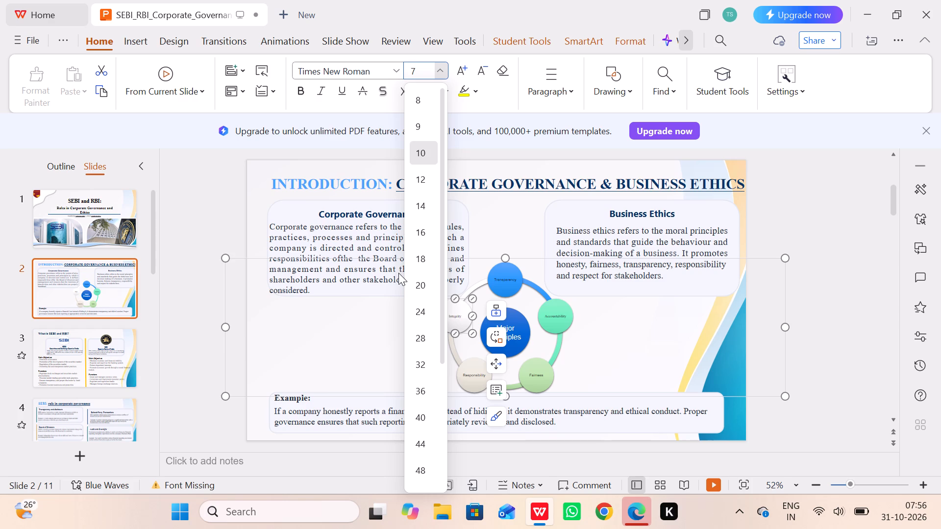
pyautogui.click(421, 182)
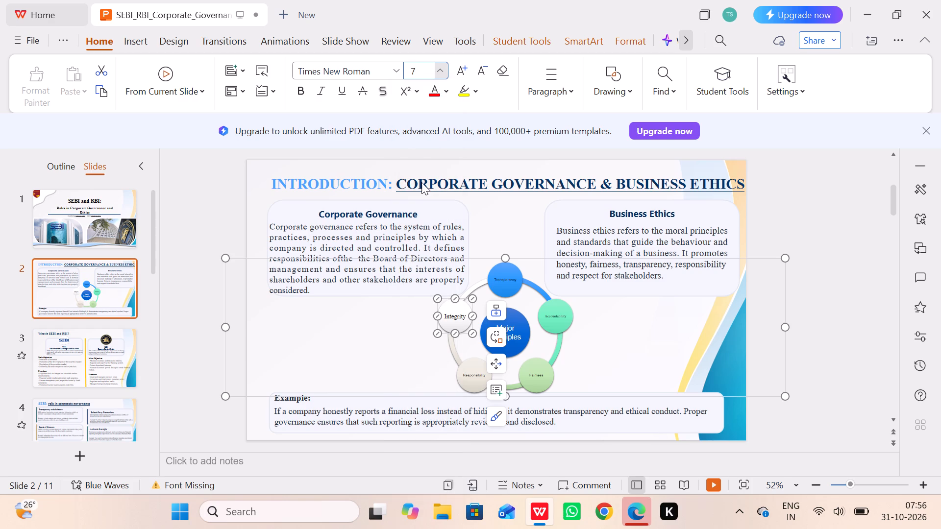
# Format the Transparency circle's text in the Major Principles diagram as Times New Roman, size 8.
pyautogui.click(504, 270)
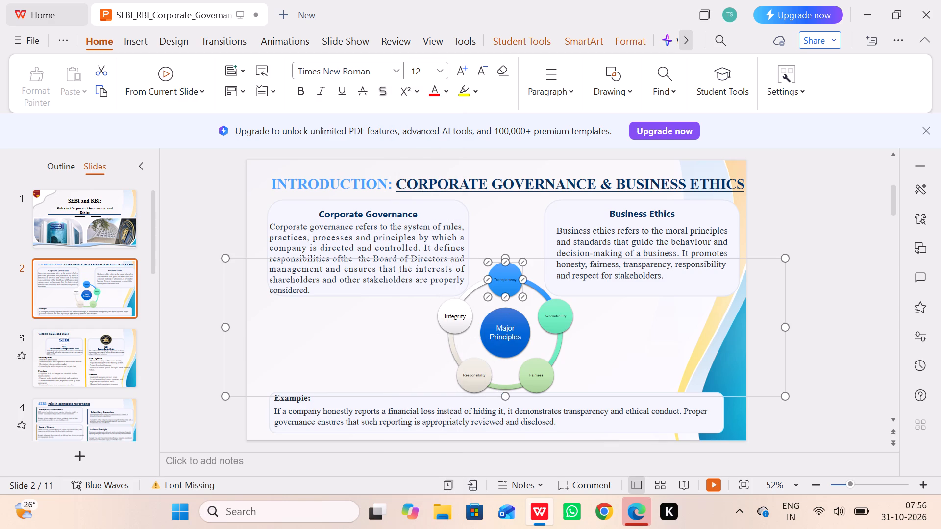
pyautogui.click(396, 70)
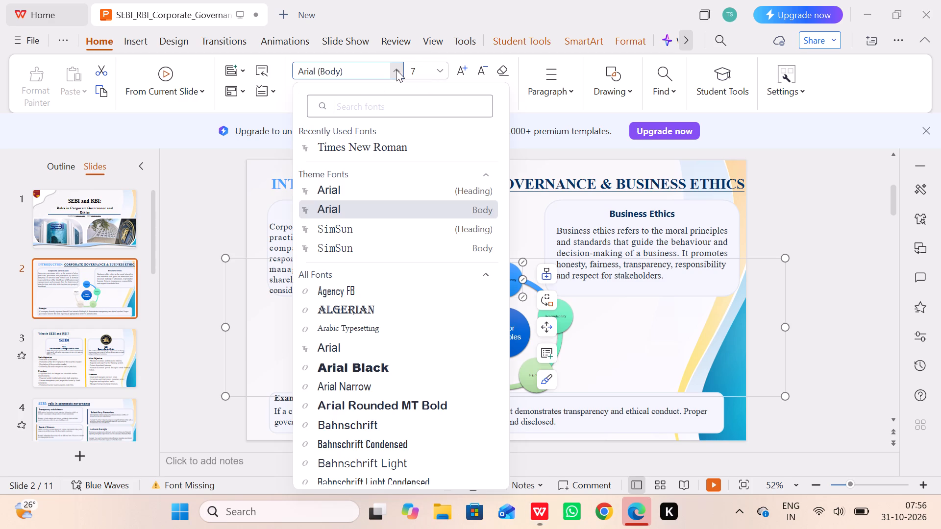
pyautogui.click(379, 146)
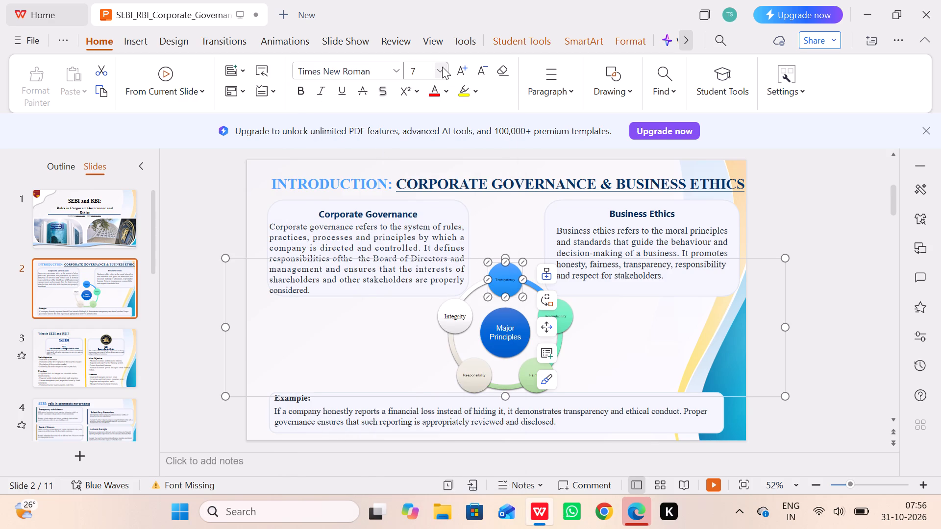
pyautogui.click(442, 67)
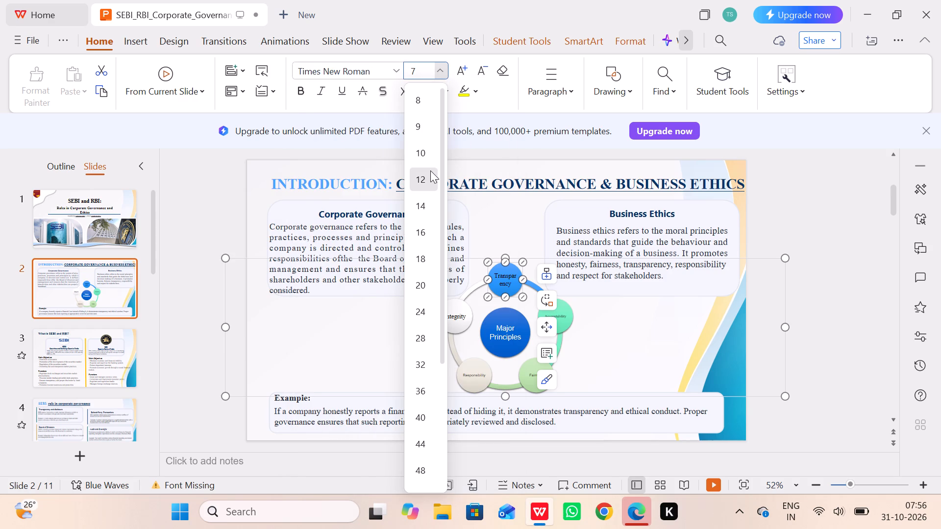
pyautogui.click(423, 104)
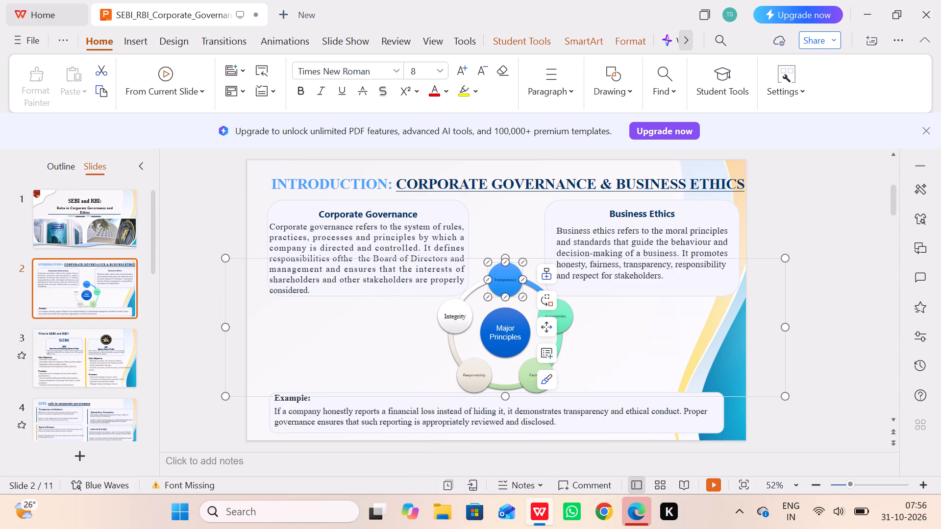
# Format the Responsibility circle's text in the Major Principles diagram as Times New Roman, size 8.
pyautogui.click(467, 365)
pyautogui.click(401, 65)
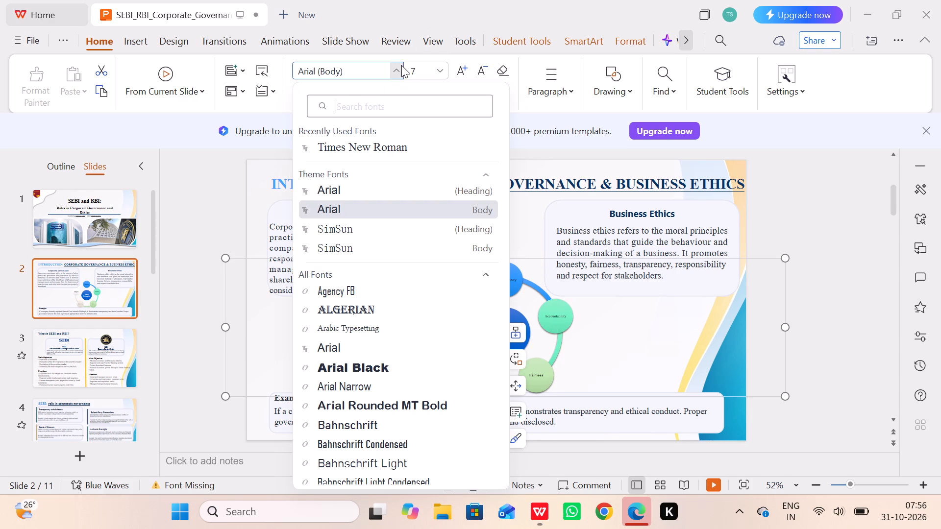
pyautogui.click(382, 147)
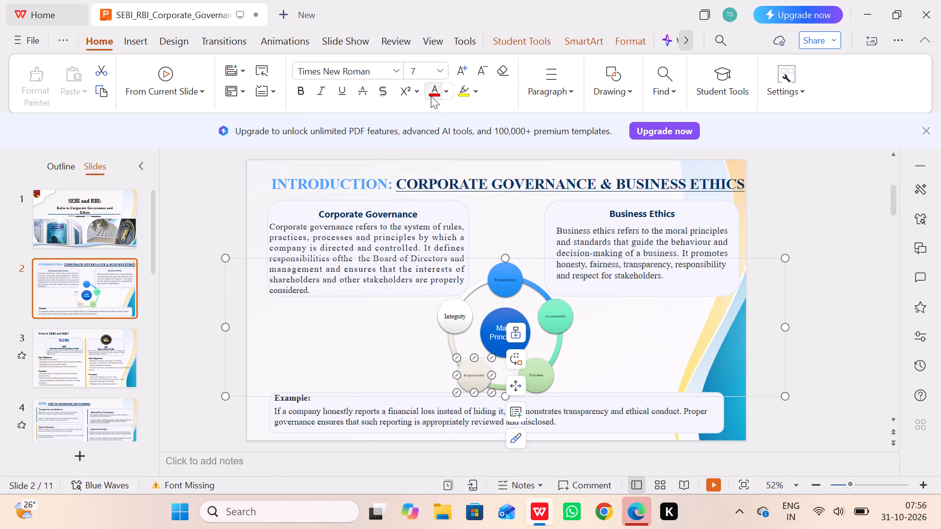
pyautogui.click(439, 71)
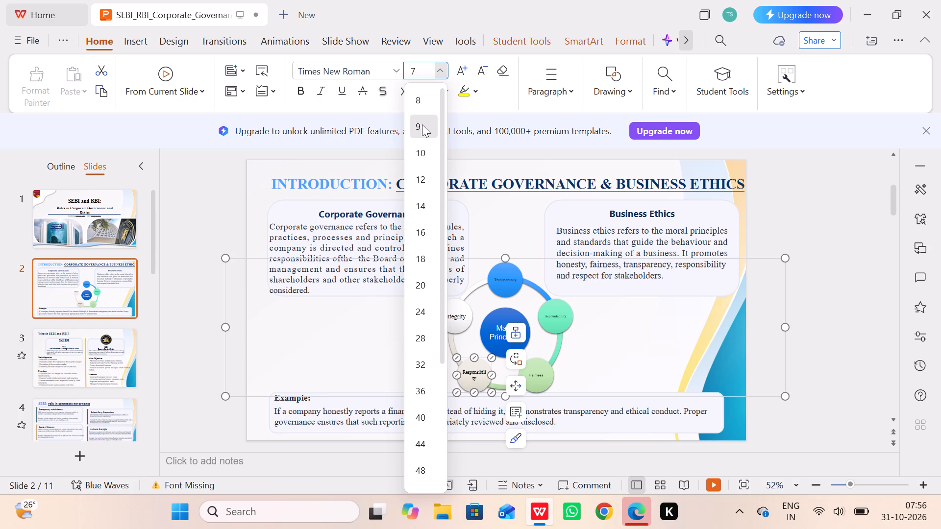
pyautogui.click(418, 106)
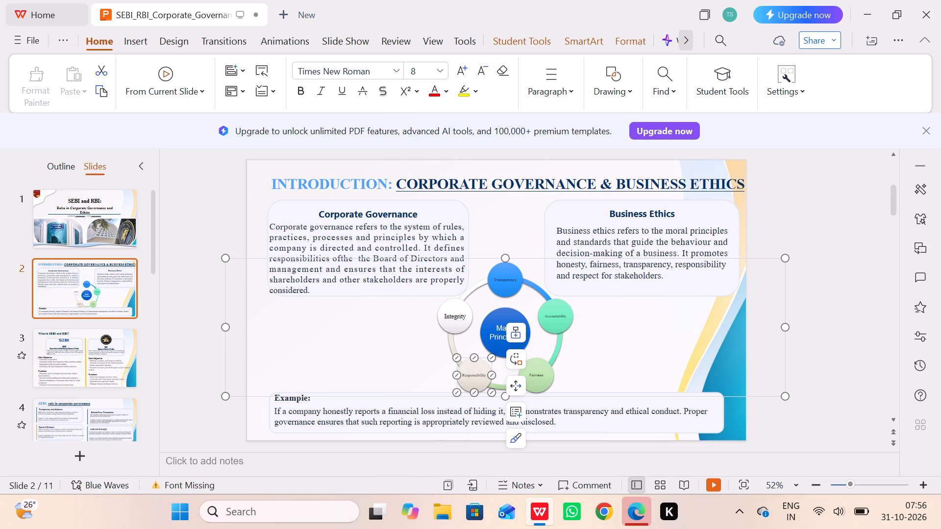
# Format the Fairness circle's text in the Introduction slide's Major Principles diagram as Times New Roman, size 12.
pyautogui.click(538, 365)
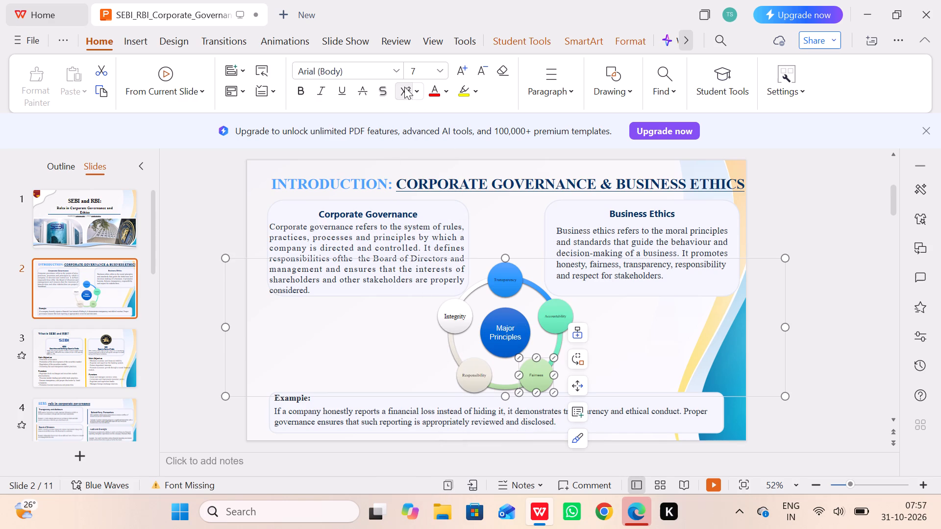
pyautogui.click(398, 66)
pyautogui.click(405, 138)
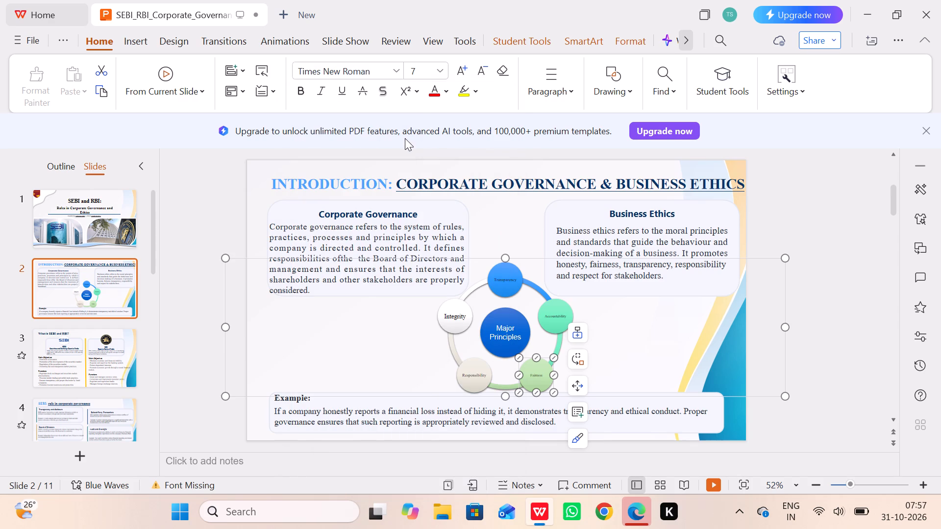
pyautogui.click(436, 70)
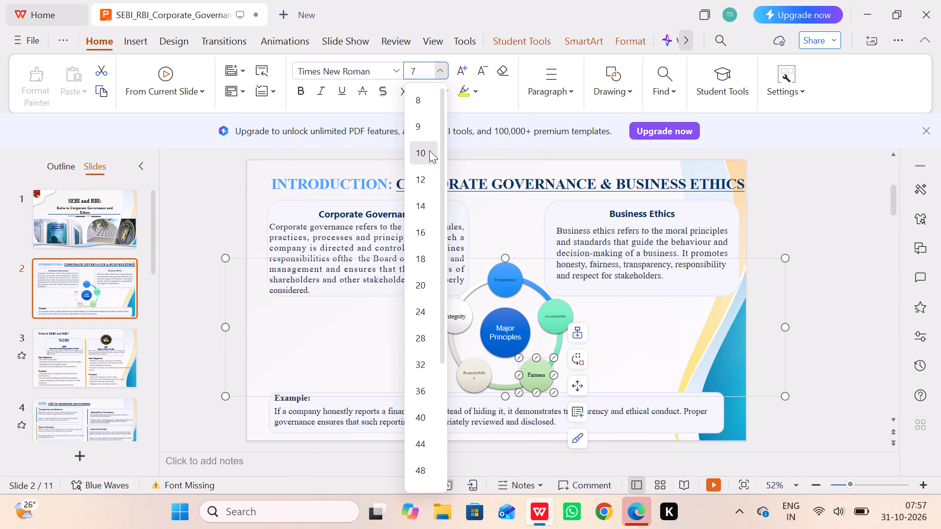
pyautogui.click(419, 186)
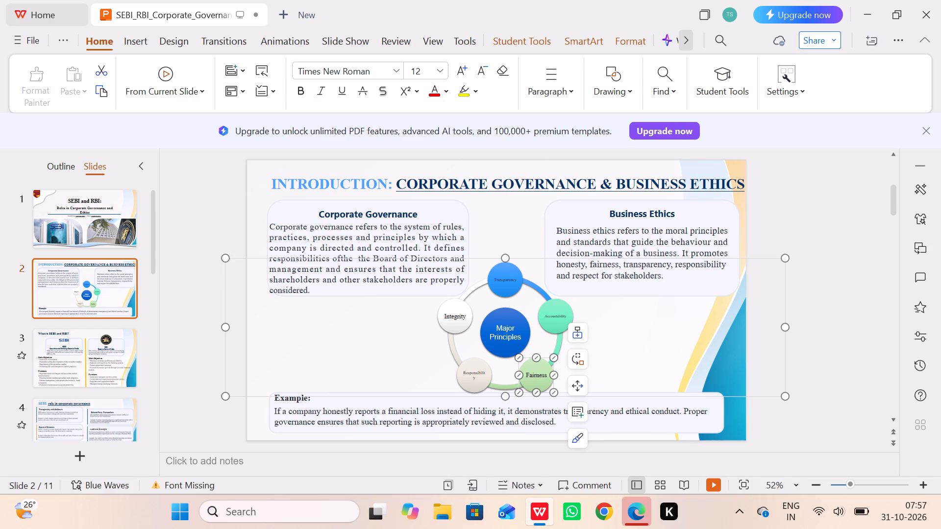
# Set the Accountability circle's text in the Major Principles diagram to the Times New Roman font.
pyautogui.click(554, 309)
pyautogui.click(397, 70)
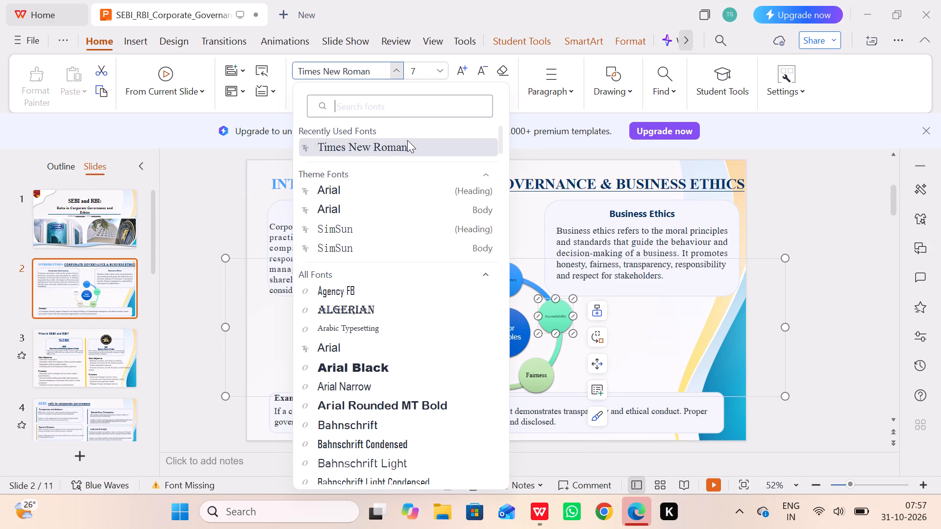
pyautogui.click(407, 140)
pyautogui.click(441, 71)
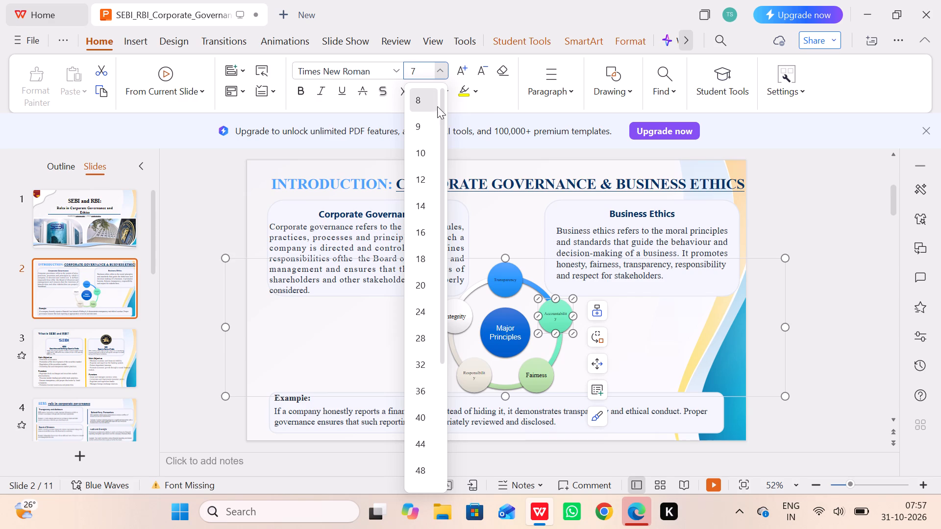
pyautogui.click(485, 193)
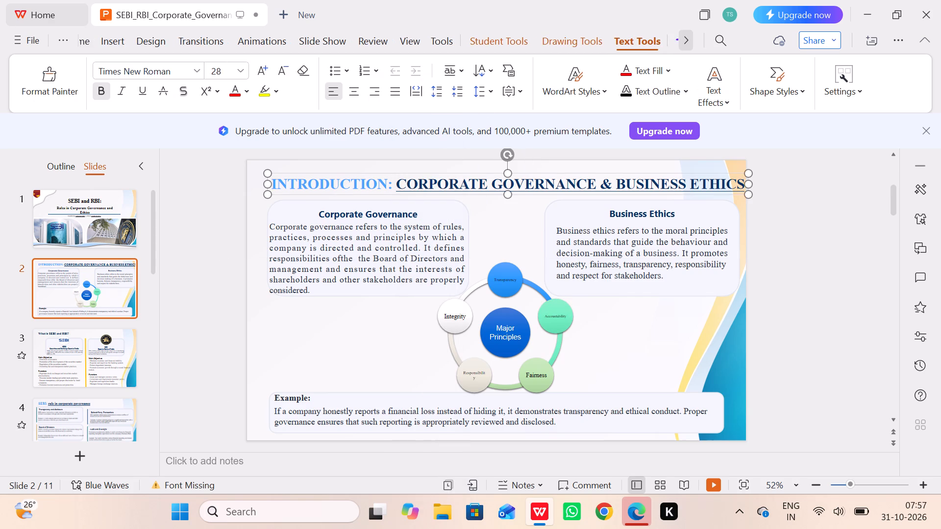
pyautogui.click(819, 253)
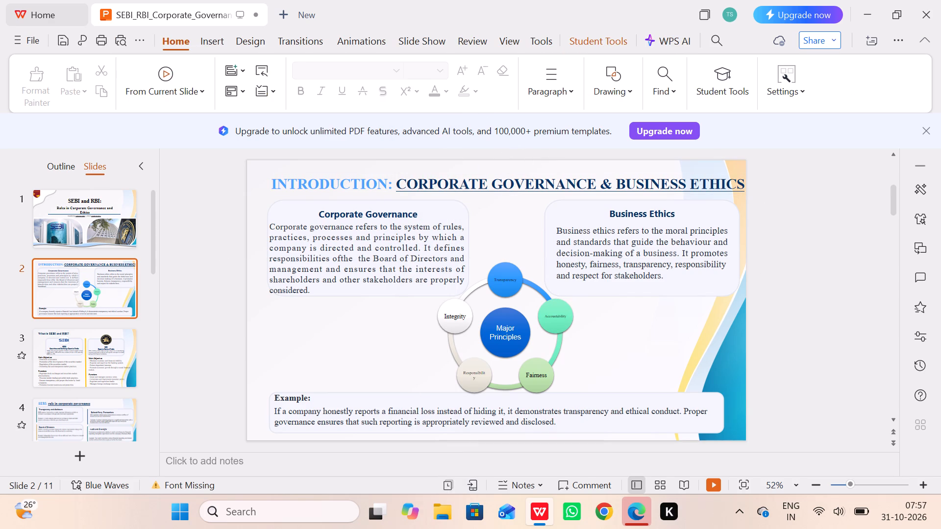
# Set the Responsibility circle's text in the Major Principles diagram to font size 7.5 and deselect the diagram.
pyautogui.click(468, 361)
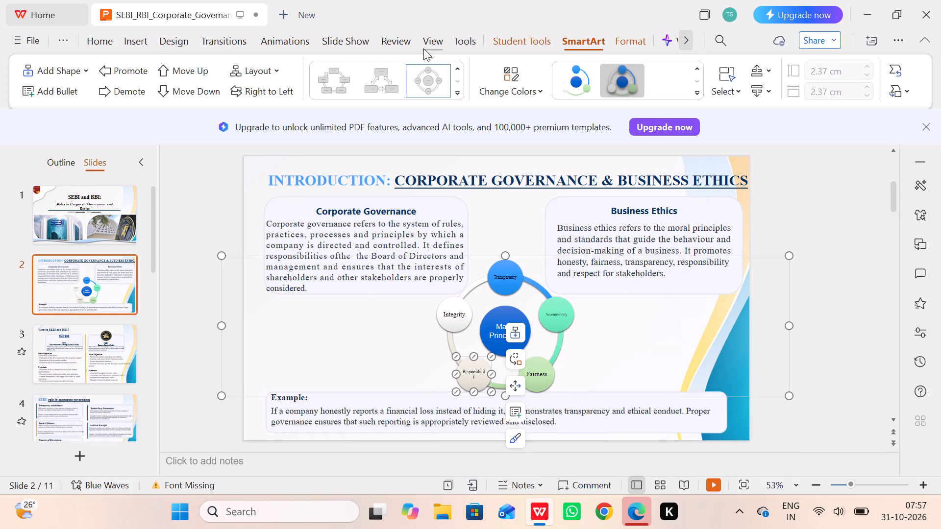
pyautogui.click(94, 48)
pyautogui.click(443, 69)
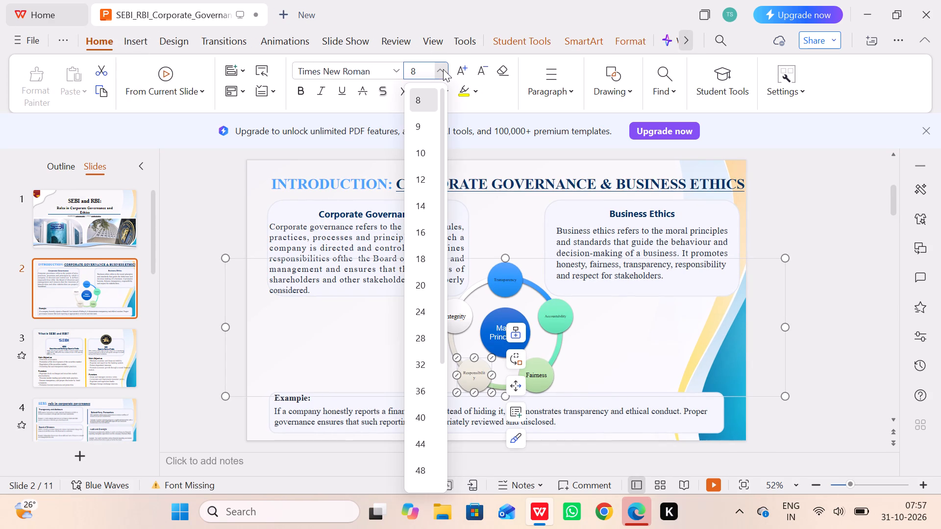
pyautogui.scroll(1, 417, 151)
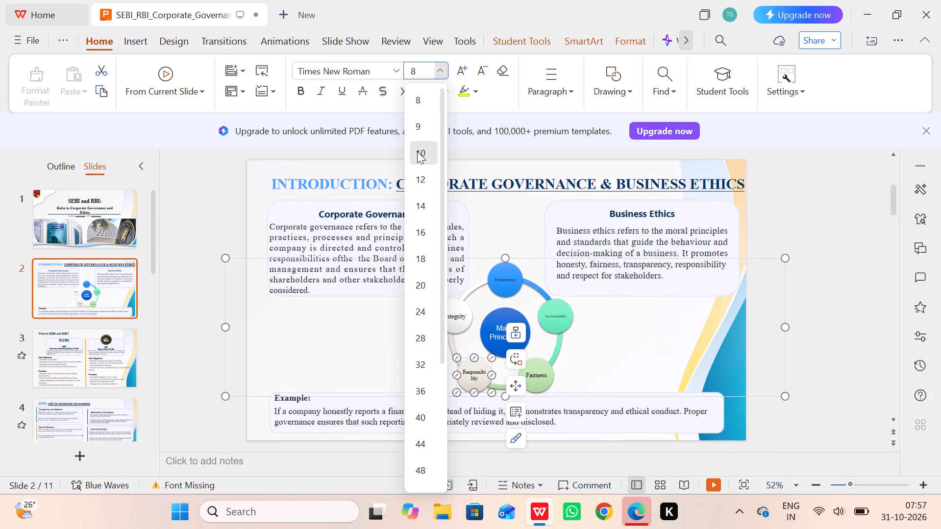
pyautogui.scroll(2, 417, 151)
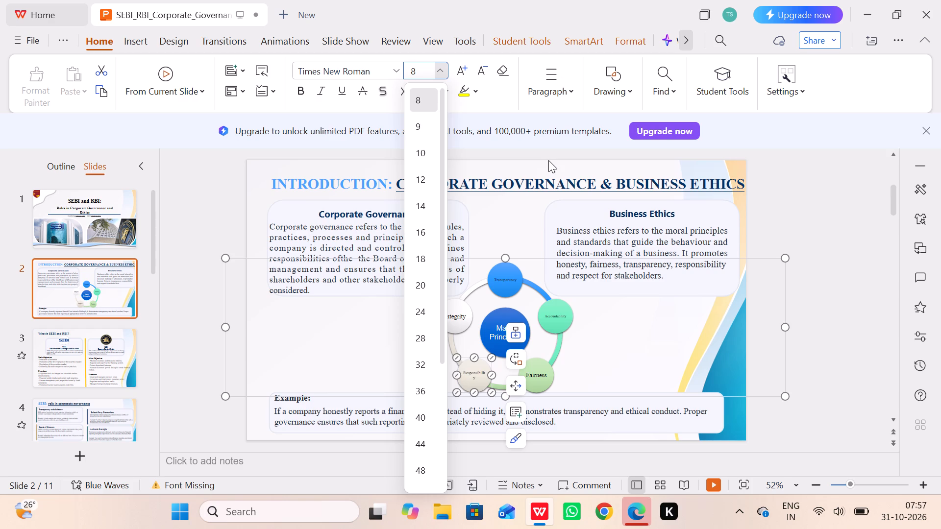
pyautogui.press('7')
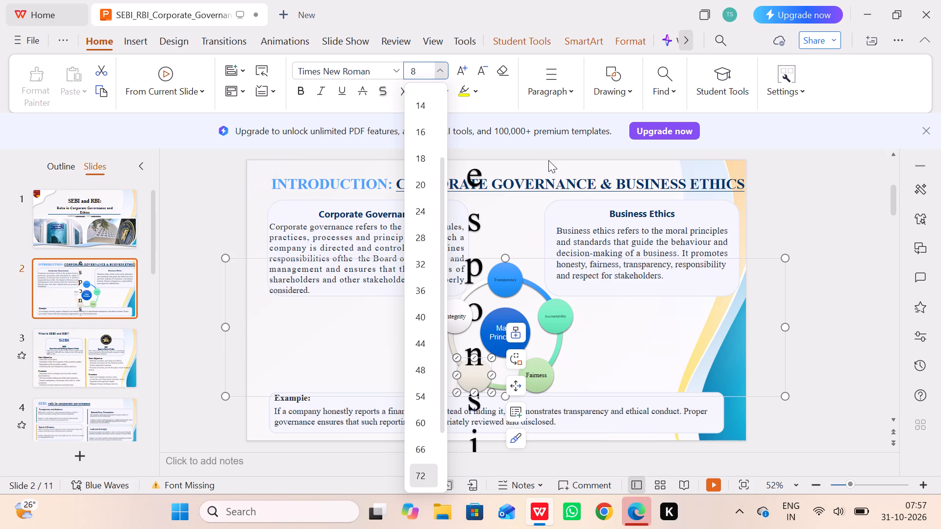
pyautogui.press('BackSpace')
pyautogui.click(424, 70)
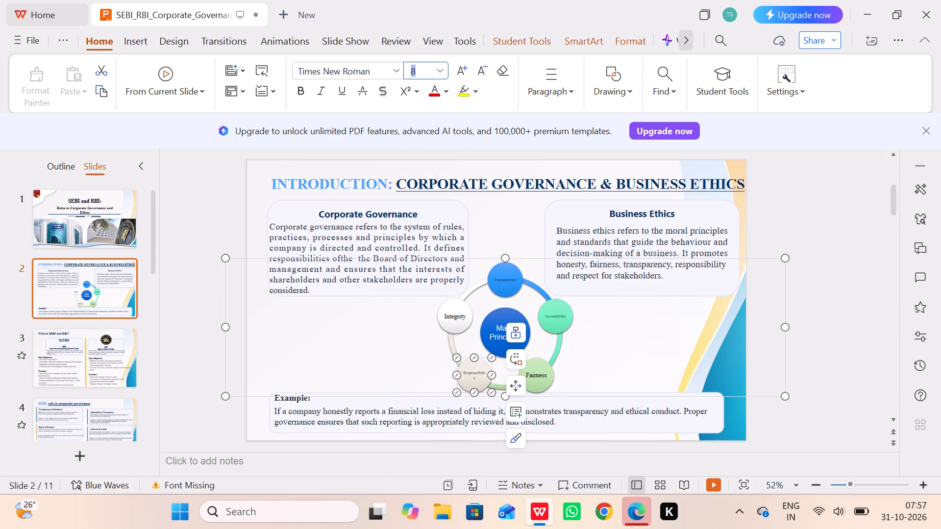
pyautogui.write('7.5')
pyautogui.press('Return')
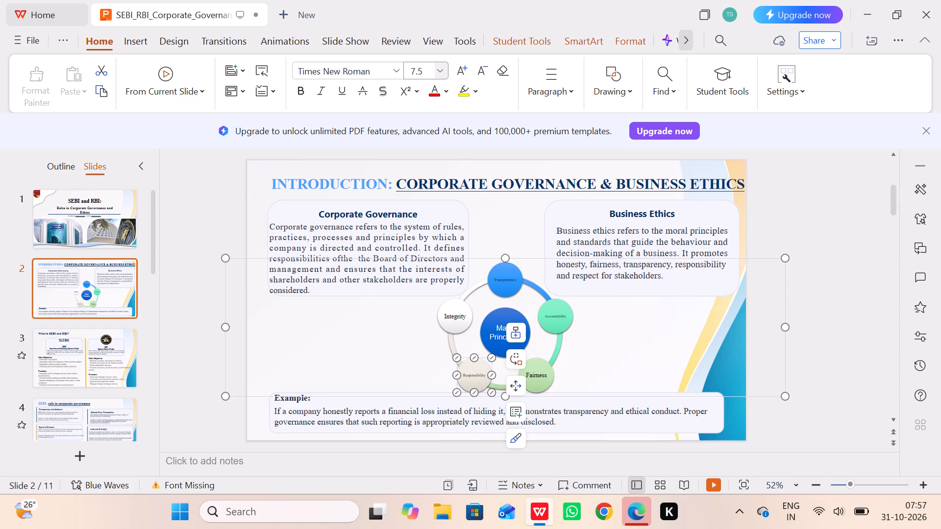
pyautogui.click(843, 242)
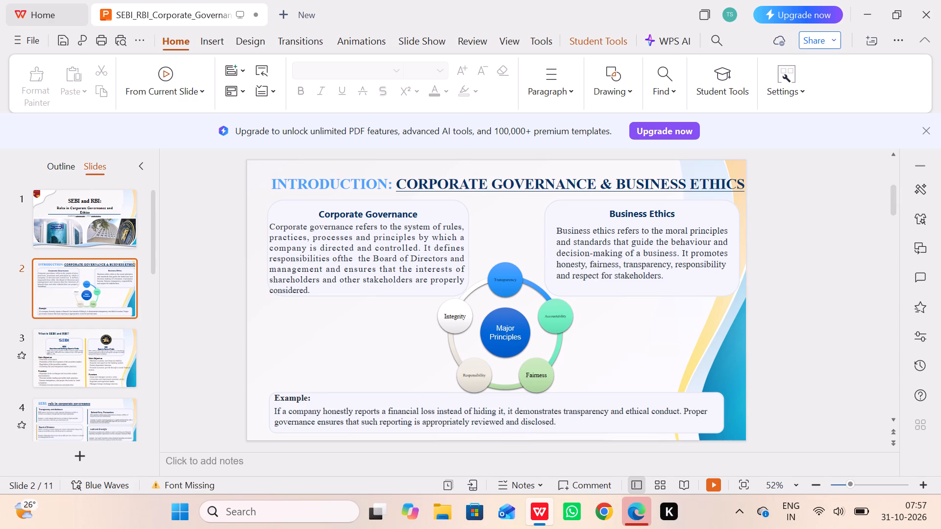
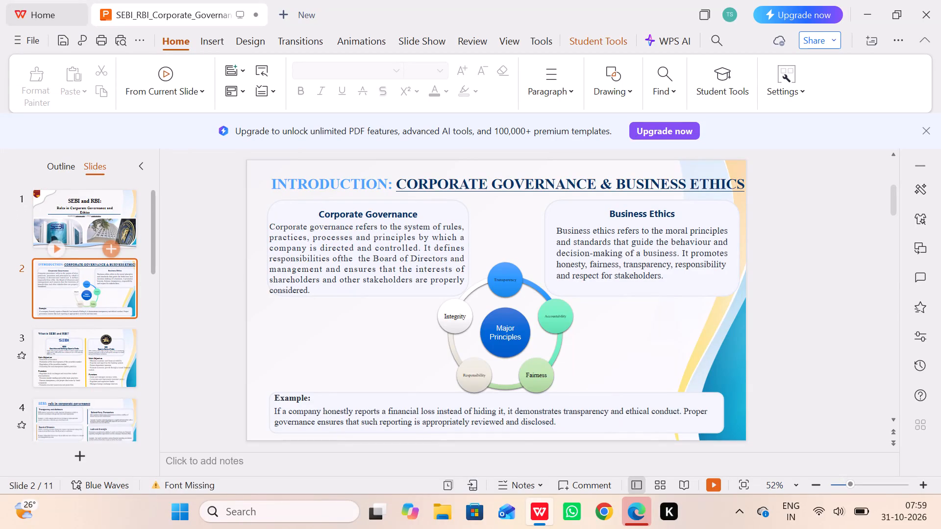
# Insert the missing space in "ofthe" in the Corporate Governance paragraph on the Introduction slide and deselect the text box.
pyautogui.click(339, 259)
pyautogui.click(340, 258)
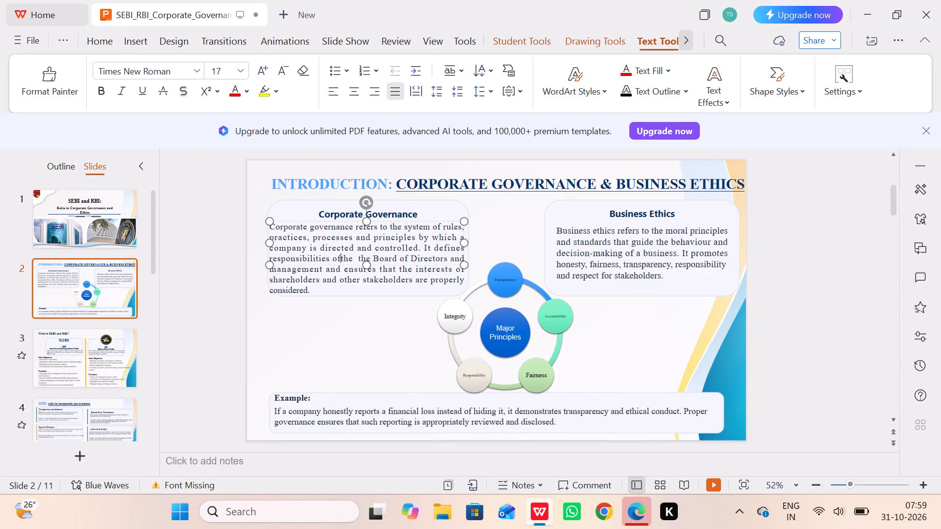
pyautogui.press('space')
pyautogui.click(232, 287)
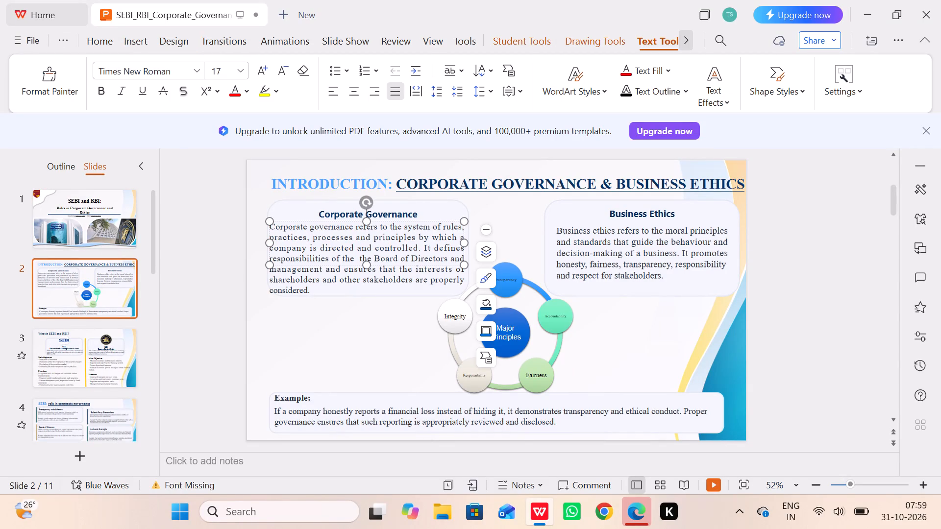
pyautogui.click(223, 362)
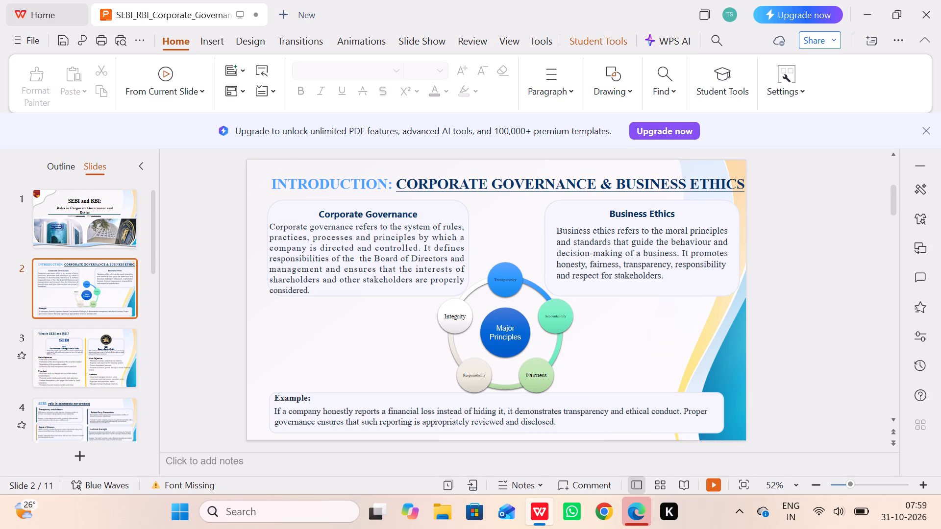
# Preview the Introduction slide in full-screen slide show view.
pyautogui.doubleClick(94, 267)
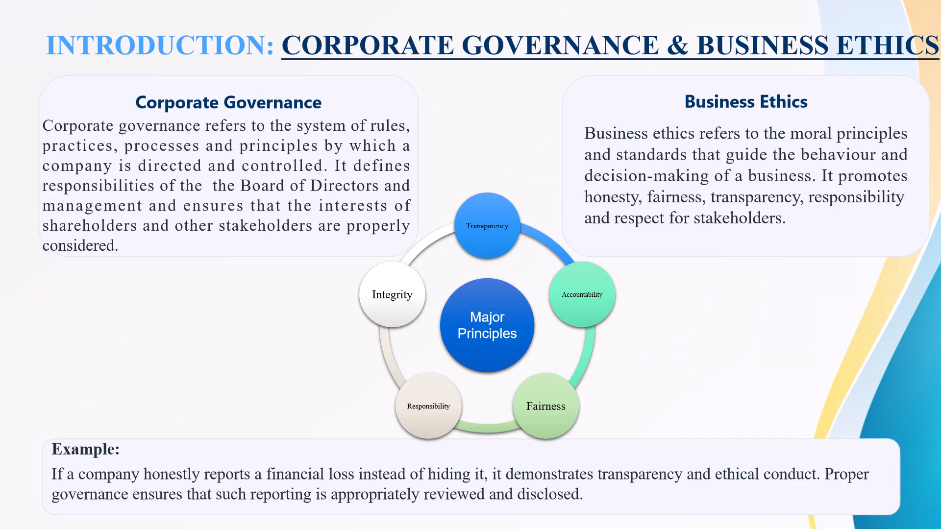
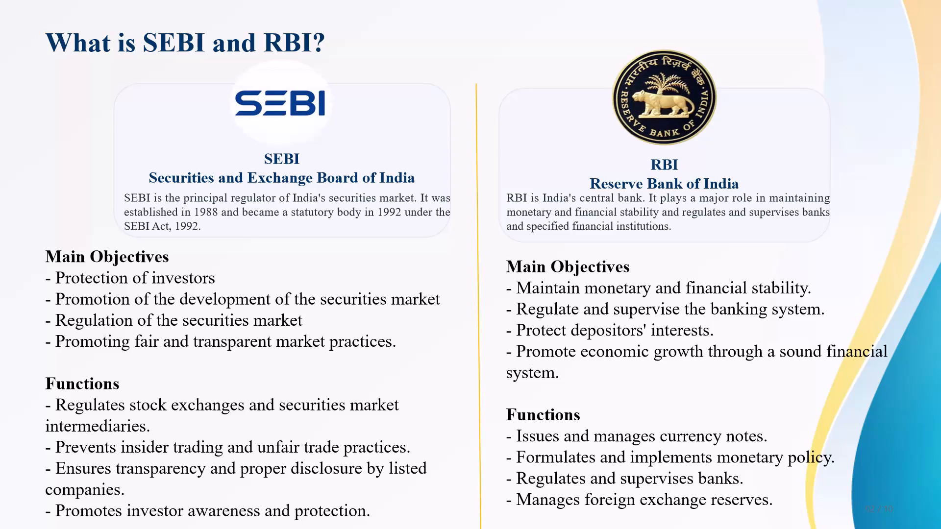
# Return from the SEBI and RBI slide to the Introduction slide in the running slide show to review it again.
pyautogui.press('Left')
pyautogui.press('Left')
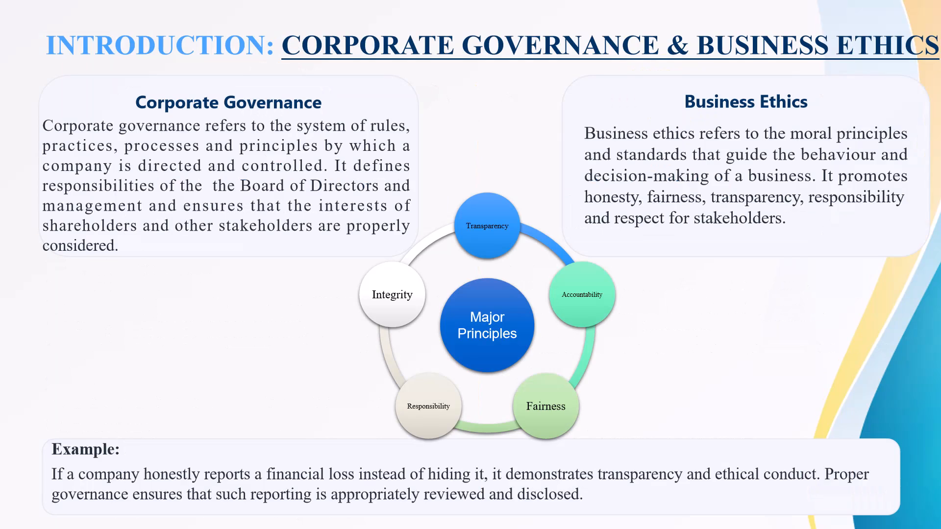
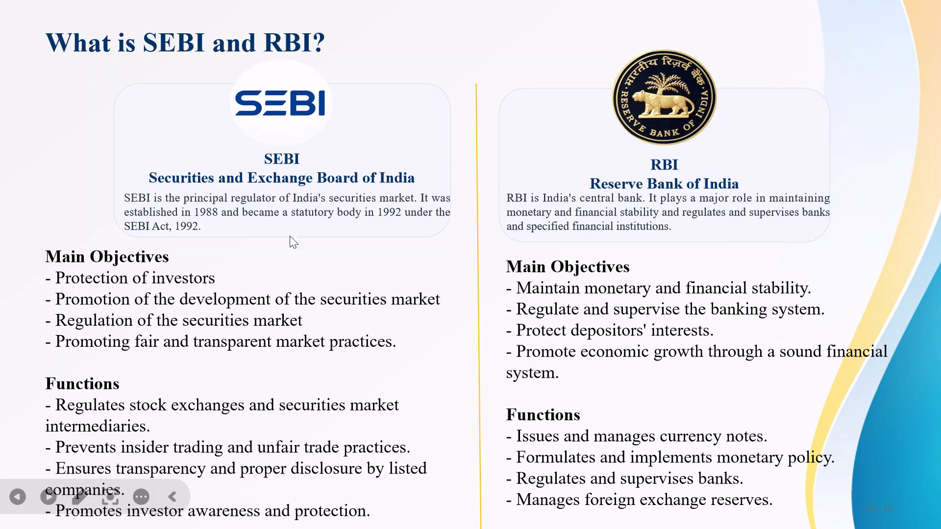
# Exit the slide show and enclose "Securities and Exchange Board of India" in parentheses in slide 3's SEBI heading.
pyautogui.press('Escape')
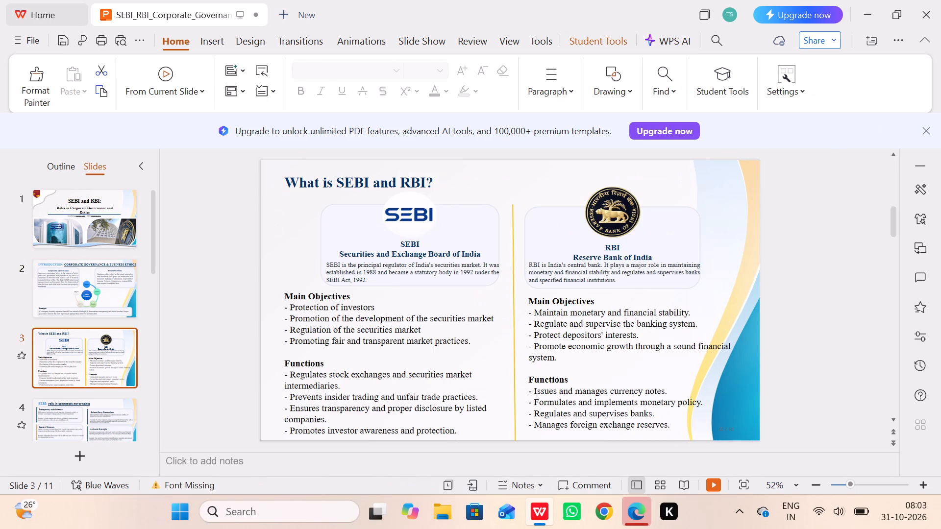
pyautogui.click(362, 255)
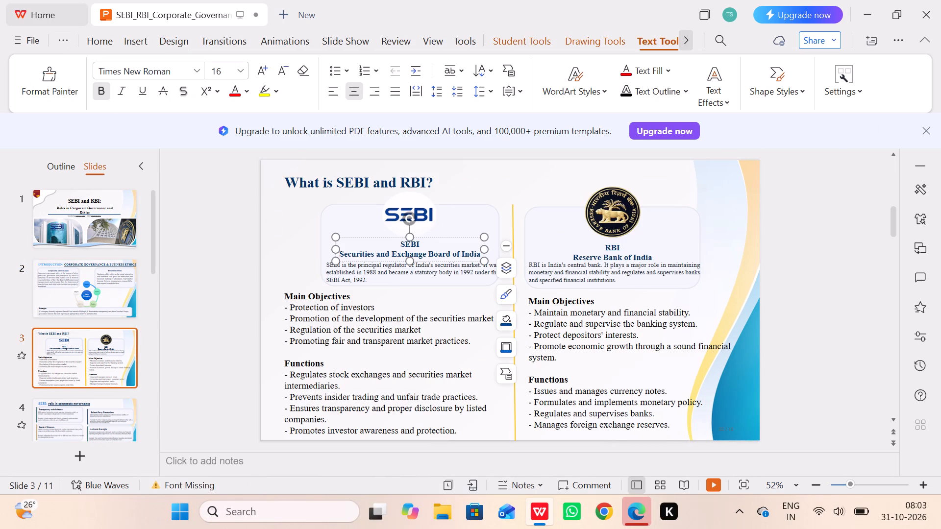
pyautogui.click(340, 255)
pyautogui.press('9')
pyautogui.press('BackSpace')
pyautogui.hotkey('shift', '(')
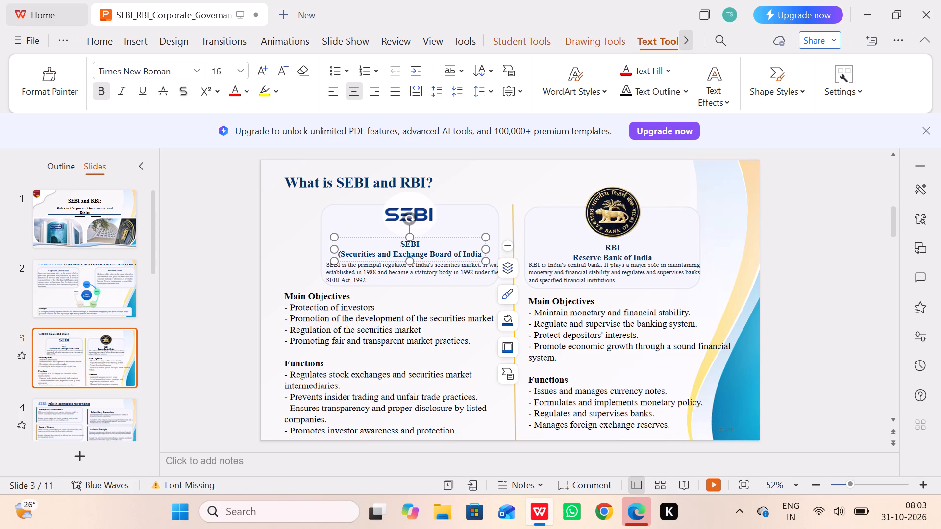
pyautogui.click(482, 255)
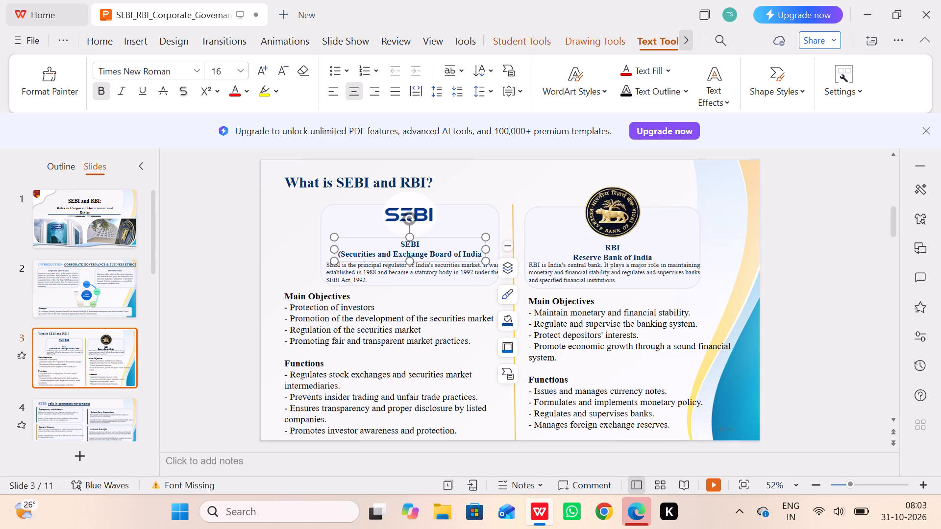
pyautogui.click(481, 254)
pyautogui.hotkey('shift', ')')
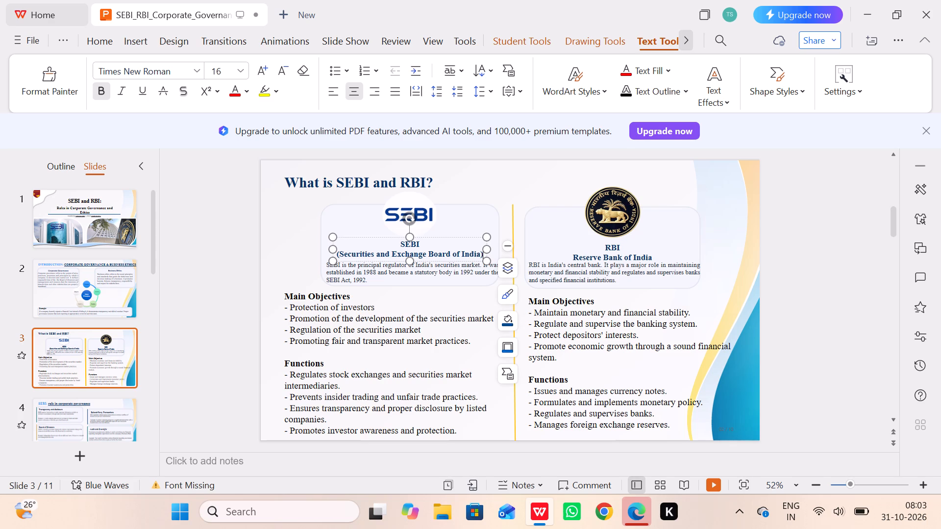
# Enclose "Reserve Bank of India" in parentheses in the RBI heading on slide 3.
pyautogui.click(576, 256)
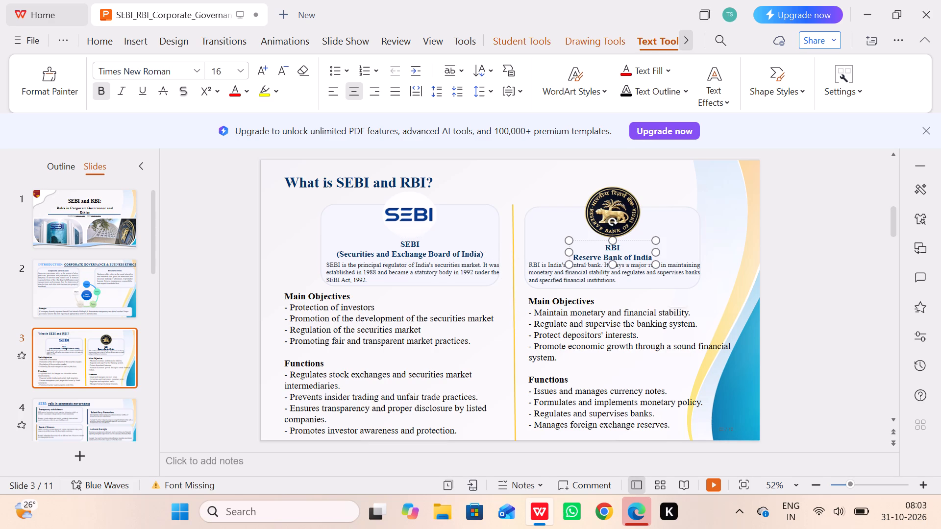
pyautogui.click(575, 258)
pyautogui.hotkey('shift', '(')
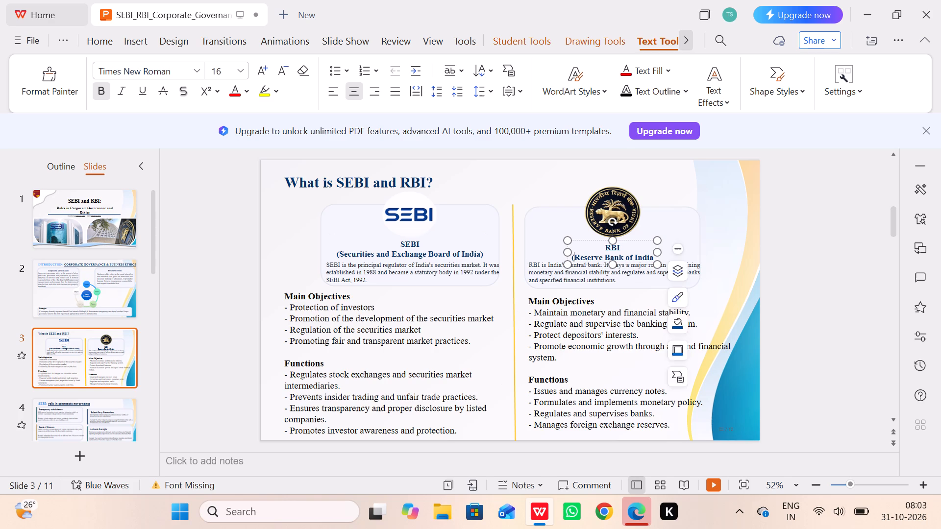
pyautogui.click(651, 258)
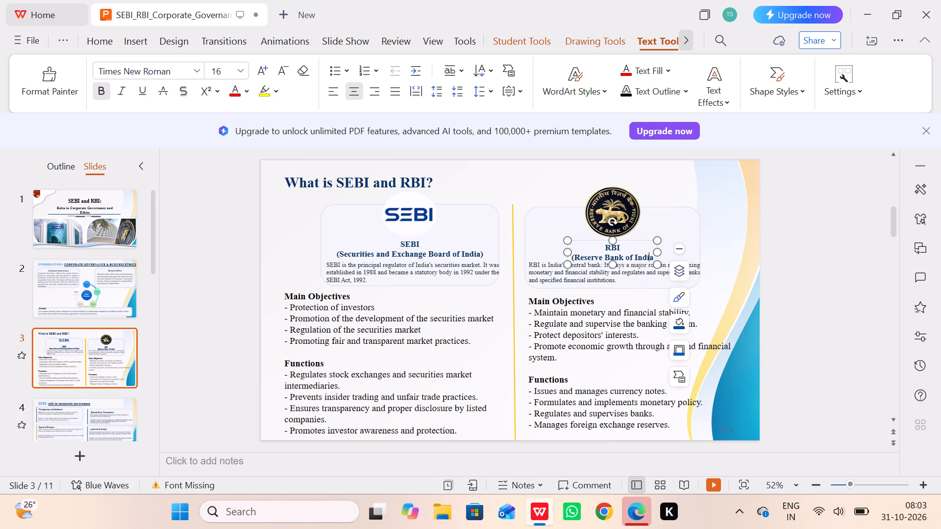
pyautogui.click(652, 258)
pyautogui.hotkey('shift', ')')
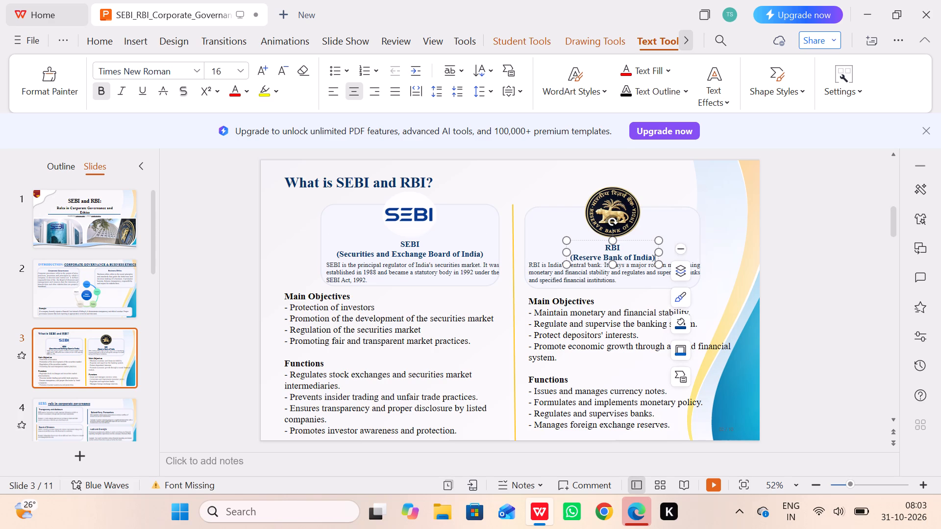
pyautogui.click(804, 241)
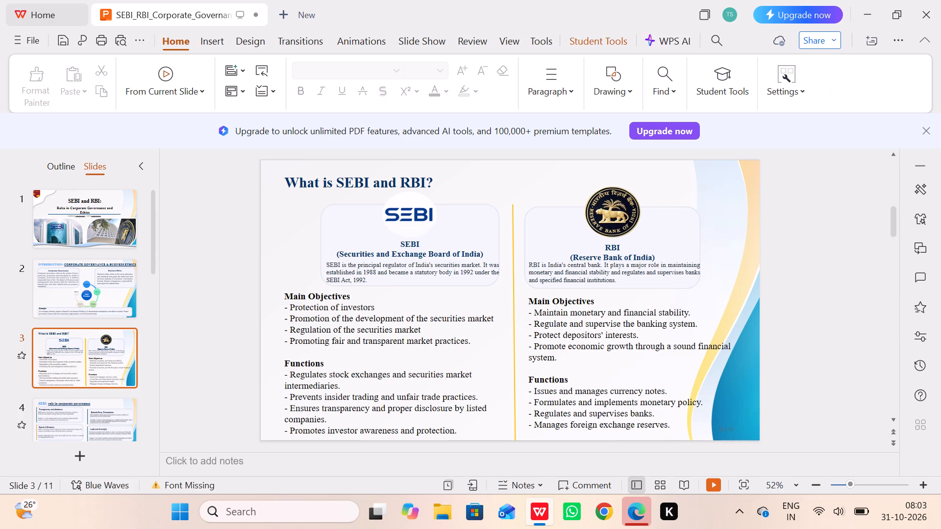
# Resume the full-screen slide show to review the "What is SEBI and RBI?" slide.
pyautogui.doubleClick(102, 347)
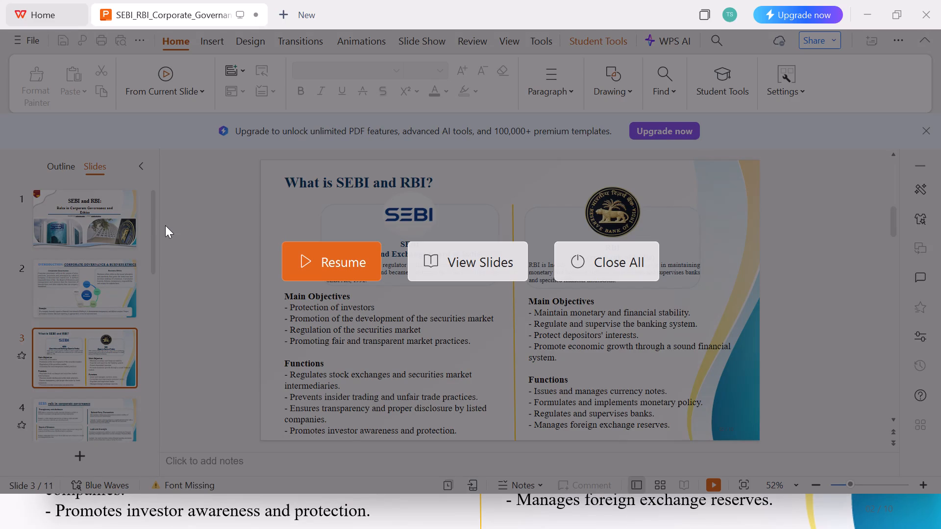
pyautogui.click(349, 246)
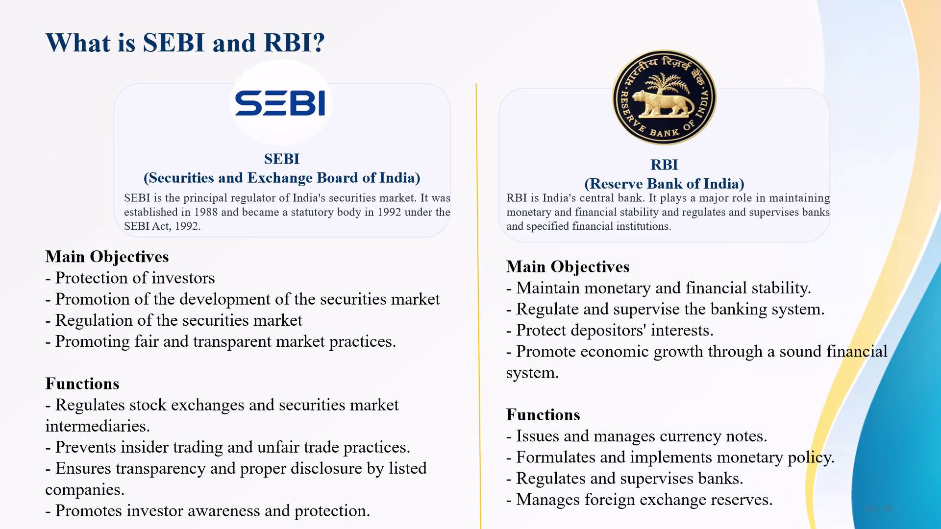
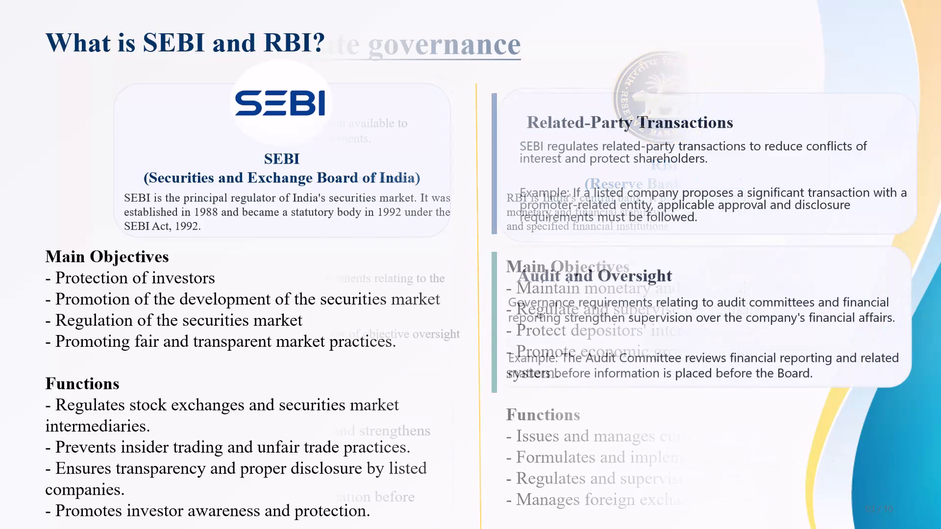
# Advance the slide show, go back to the "What is SEBI and RBI?" slide, and exit to editing.
pyautogui.click(576, 219)
pyautogui.press('Left')
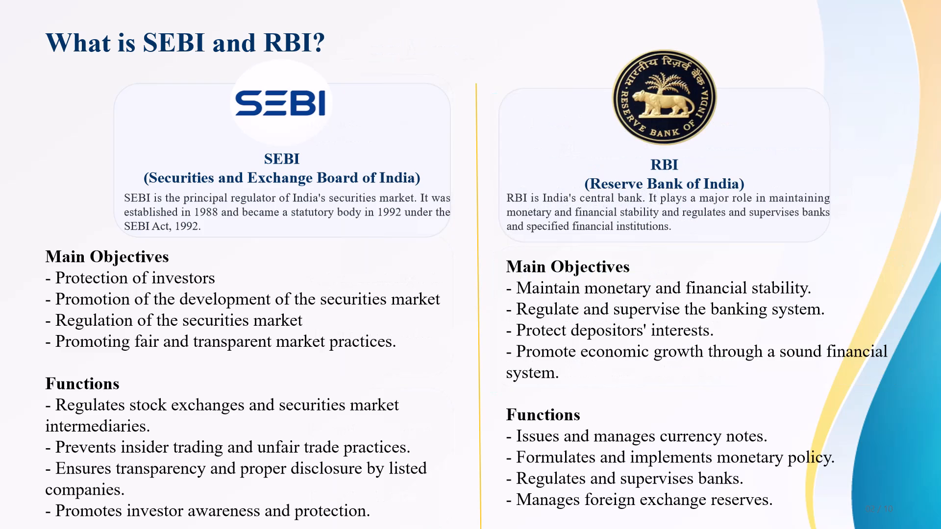
pyautogui.press('Escape')
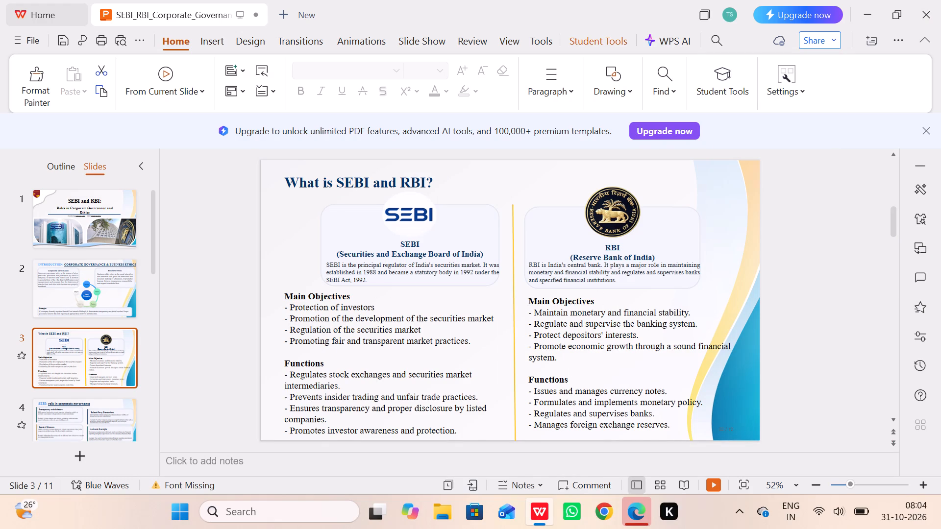
# Bold the year "1988" in the SEBI description paragraph on slide 3.
pyautogui.moveTo(374, 274); pyautogui.dragTo(362, 273)
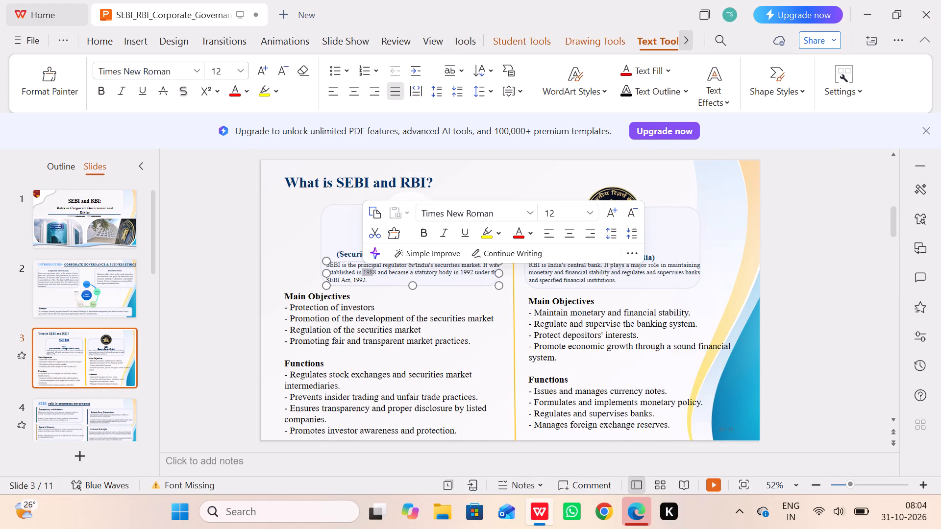
pyautogui.click(362, 273)
pyautogui.moveTo(362, 273); pyautogui.dragTo(371, 272)
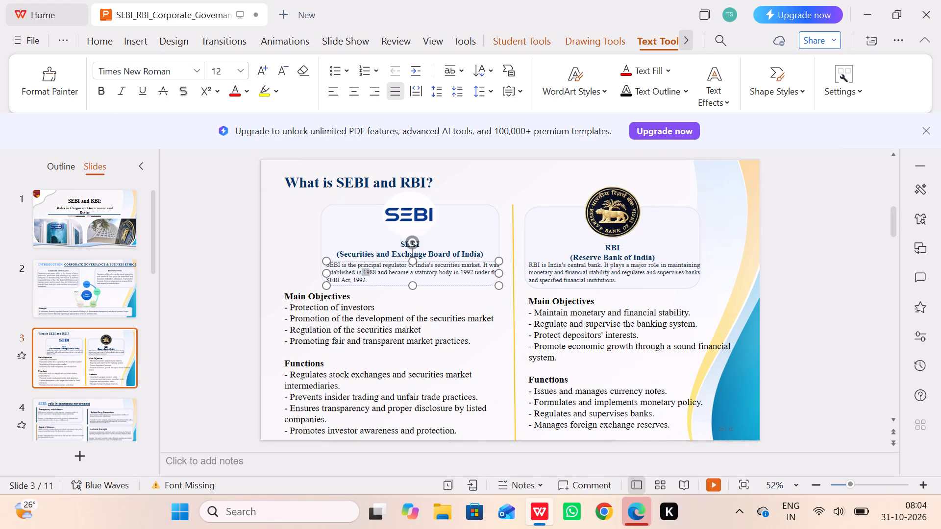
pyautogui.moveTo(371, 272); pyautogui.dragTo(377, 275)
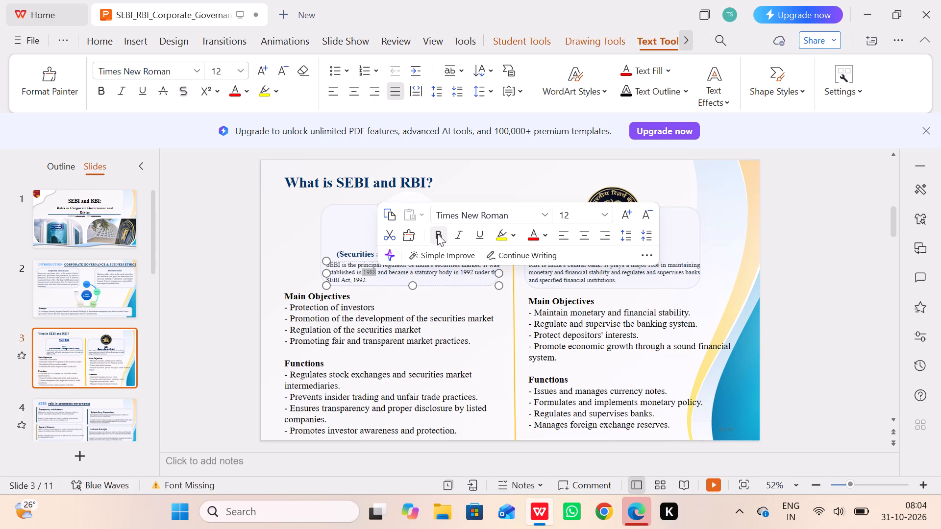
pyautogui.click(437, 234)
pyautogui.click(249, 275)
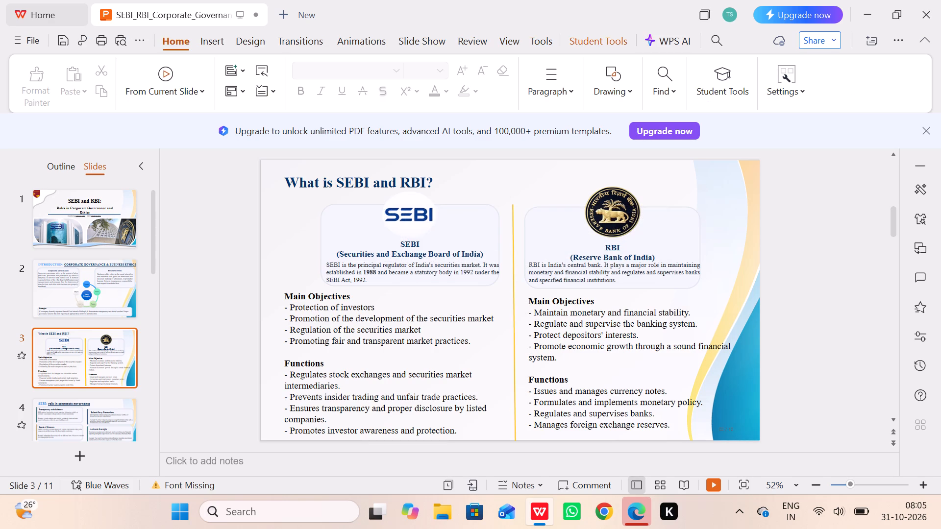
# Bold the year "1992" after "statutory body in" in slide 3's SEBI description.
pyautogui.moveTo(460, 272); pyautogui.dragTo(471, 274)
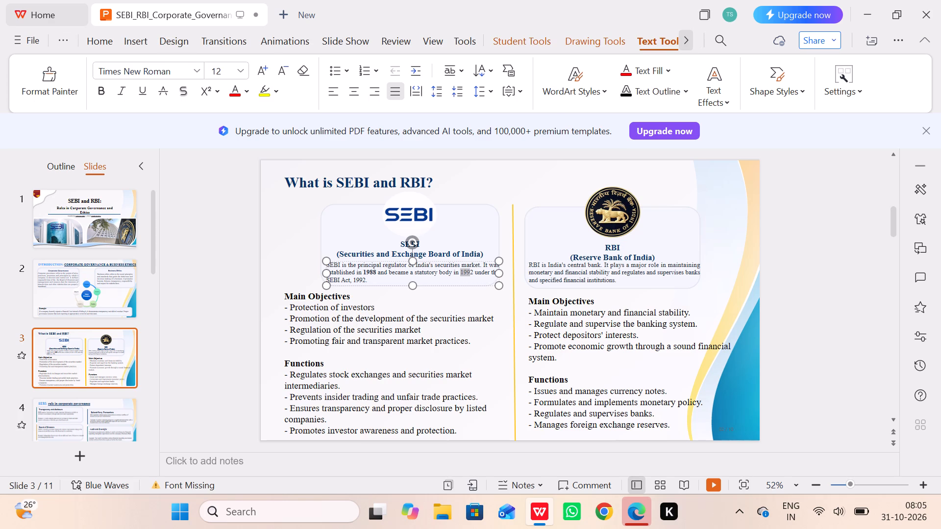
pyautogui.moveTo(471, 274); pyautogui.dragTo(472, 274)
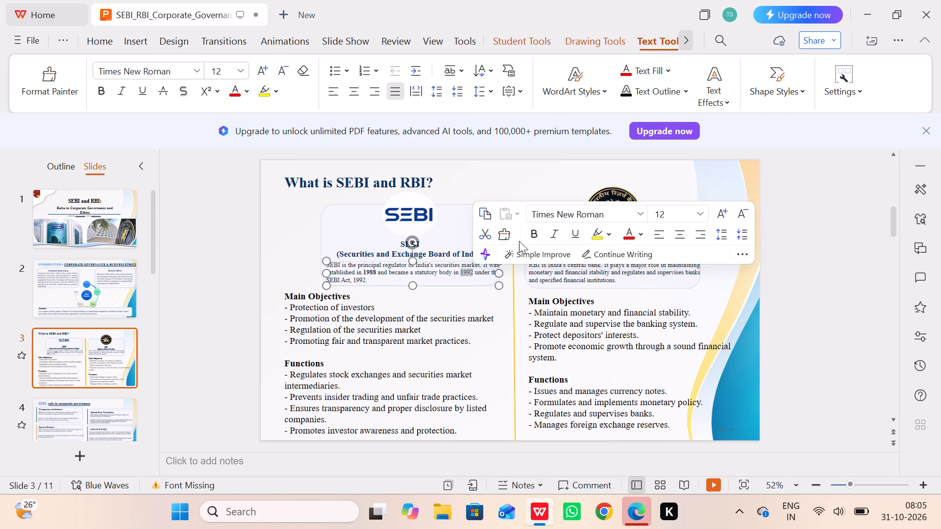
pyautogui.click(527, 235)
pyautogui.click(364, 273)
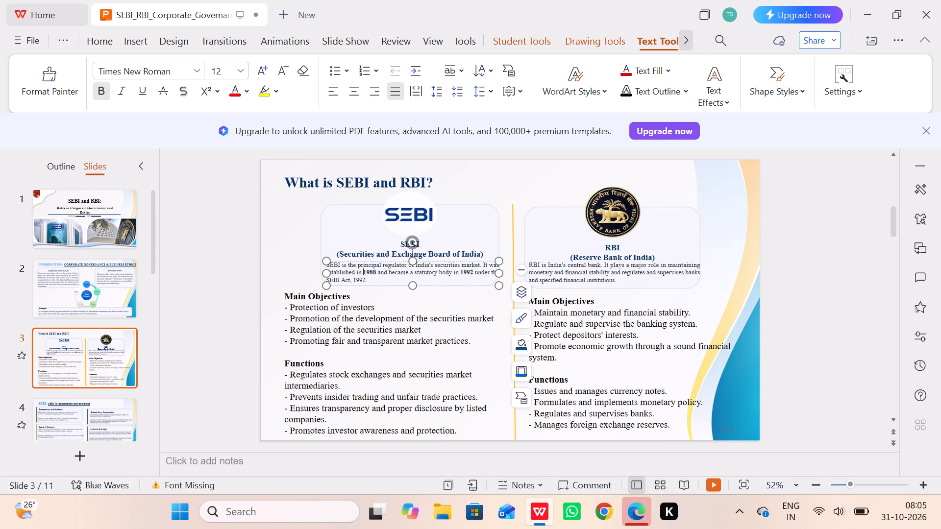
pyautogui.click(230, 266)
# Preview slide 3 in full screen to check the bolded years, and return to editing.
pyautogui.doubleClick(95, 346)
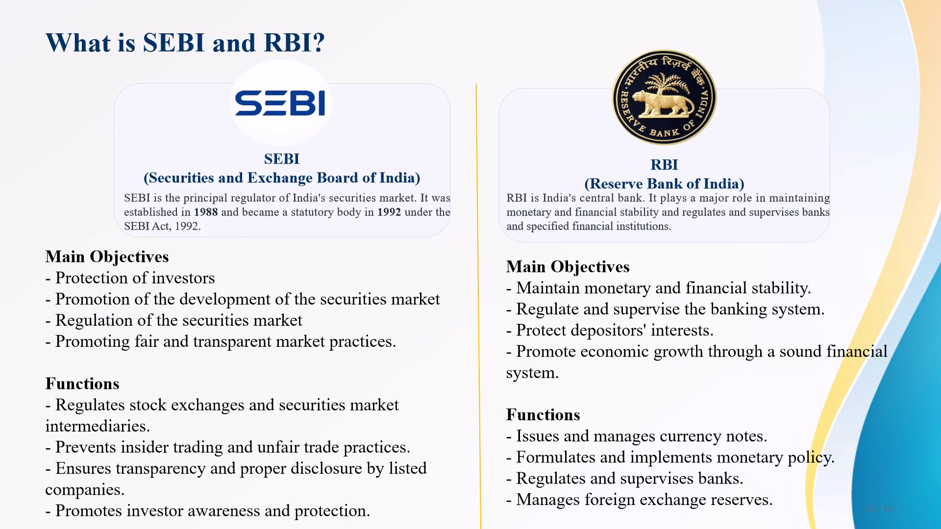
pyautogui.press('Escape')
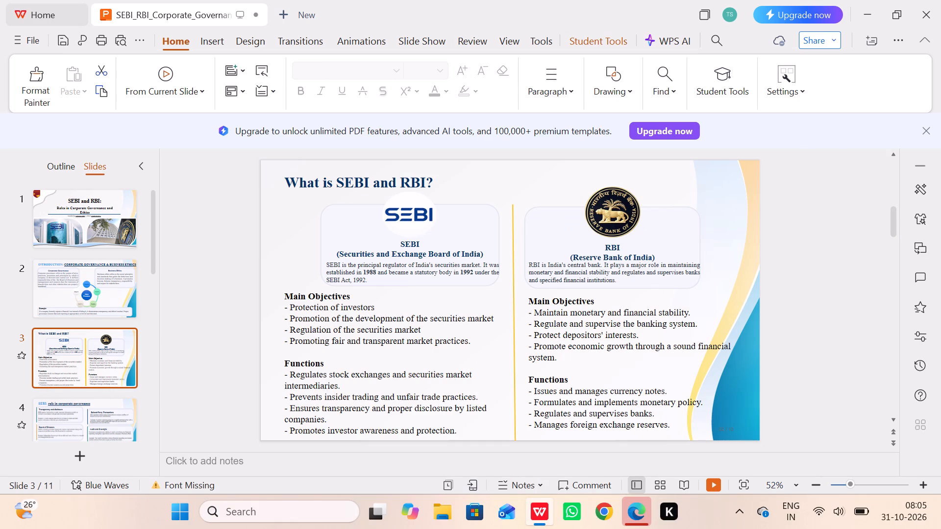
# Bold "SEBI Act, 1992." at the end of the SEBI description on slide 3.
pyautogui.click(371, 276)
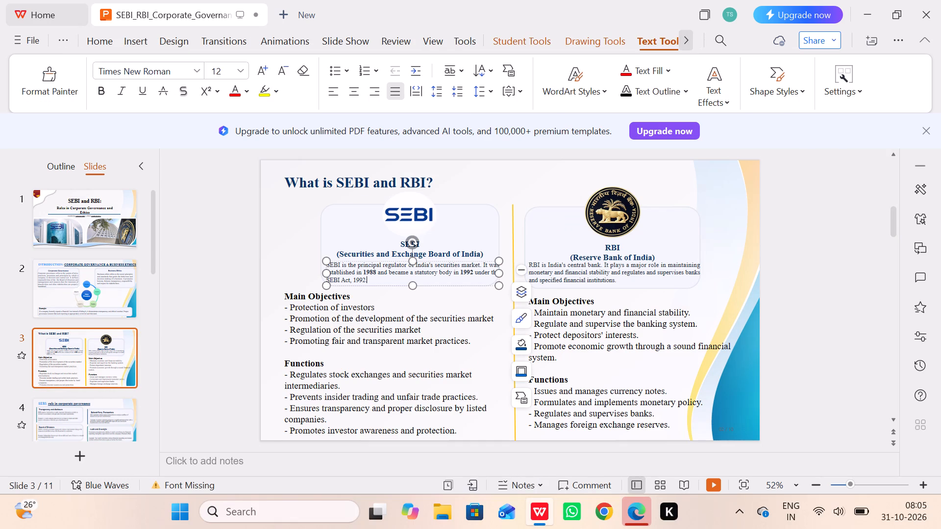
pyautogui.moveTo(368, 279); pyautogui.dragTo(321, 280)
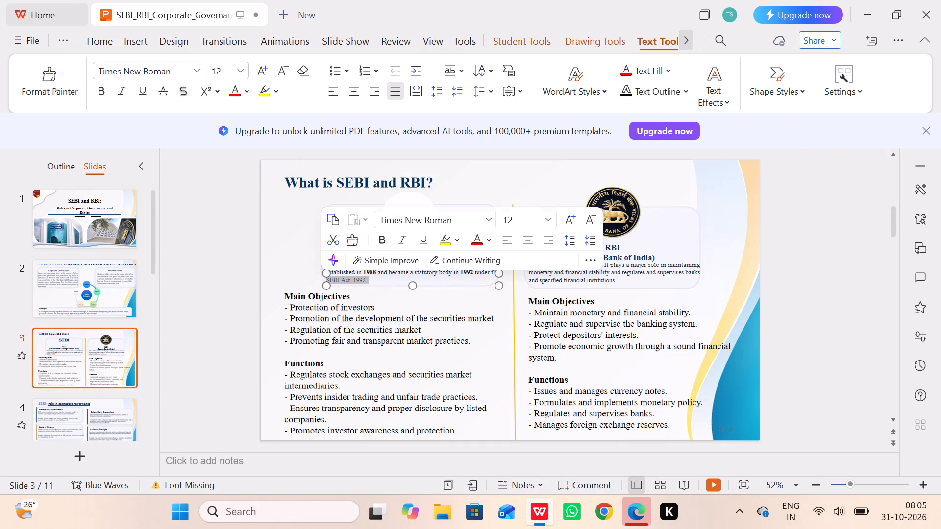
pyautogui.click(374, 238)
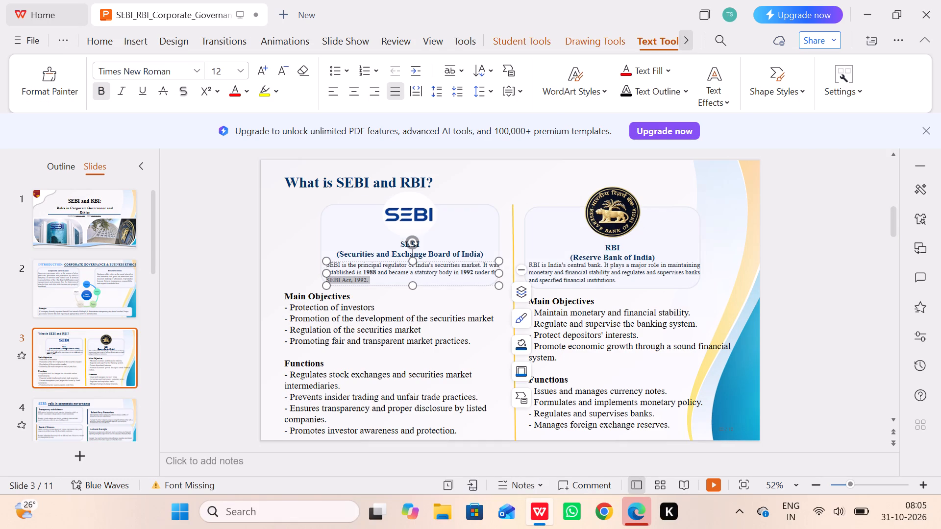
pyautogui.click(215, 260)
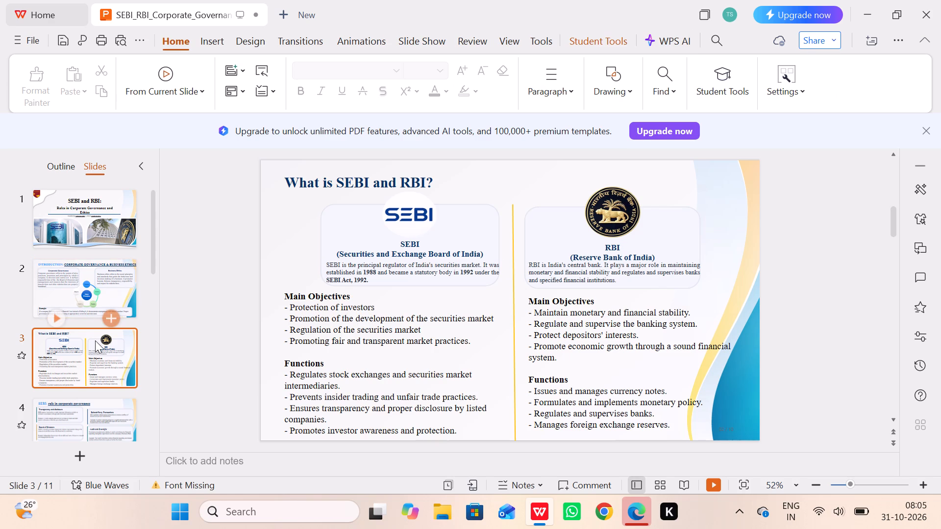
# Show slide 3 in full screen to review the bolded SEBI description.
pyautogui.doubleClick(95, 340)
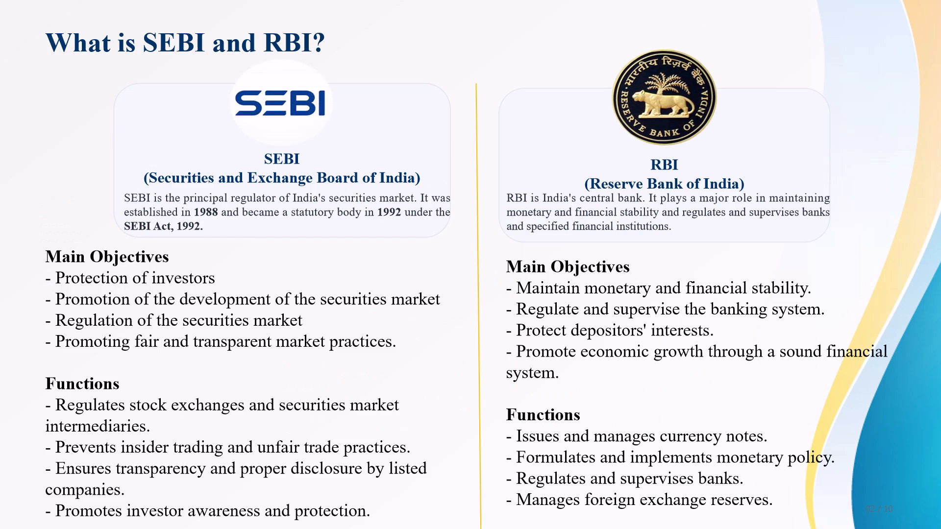
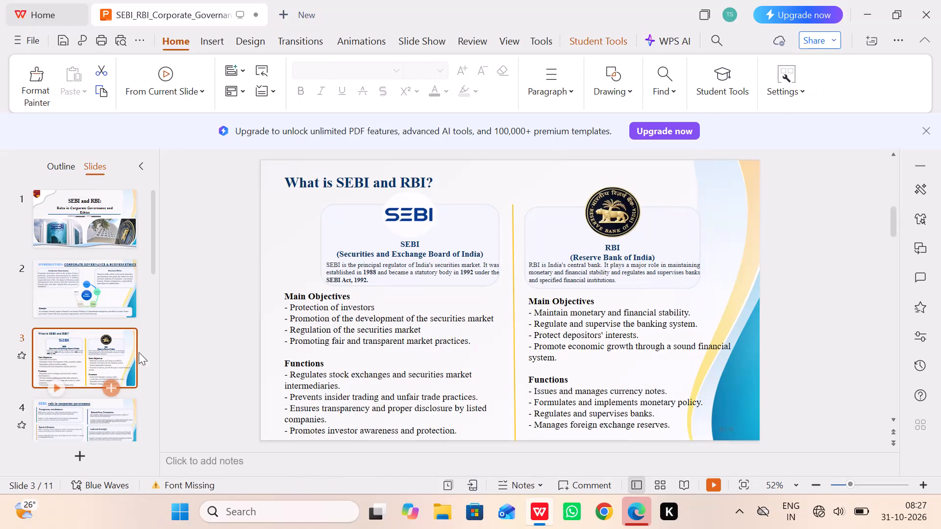
# Add "It was established on 1935" to the end of the RBI description on slide 3.
pyautogui.click(626, 280)
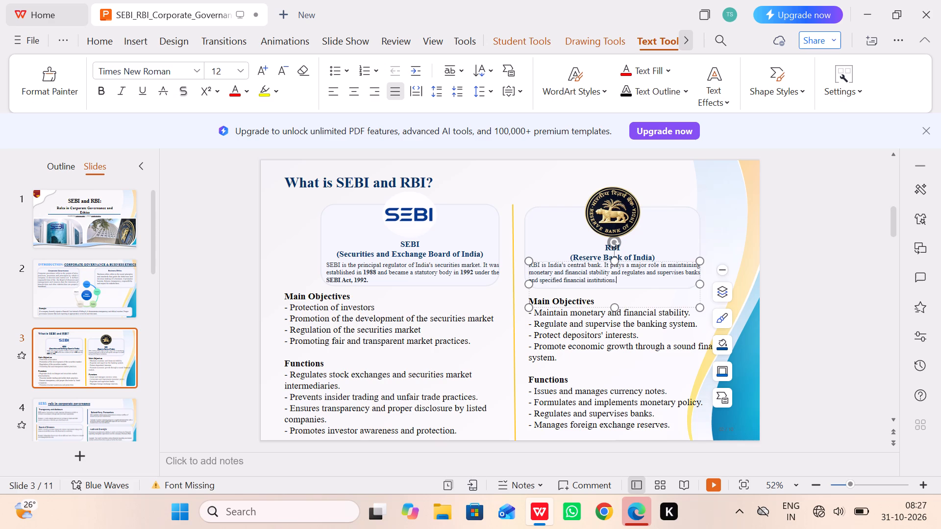
pyautogui.press('space')
pyautogui.press('i')
pyautogui.write('t was')
pyautogui.press('space')
pyautogui.write('established om')
pyautogui.press('BackSpace')
pyautogui.write('n')
pyautogui.press('space')
pyautogui.press('1')
pyautogui.press('a')
pyautogui.press('BackSpace')
pyautogui.press('BackSpace')
pyautogui.write('1935')
# Complete the new RBI sentence with "and was nationalised in 1949.".
pyautogui.press('space')
pyautogui.write('and was')
pyautogui.press('n')
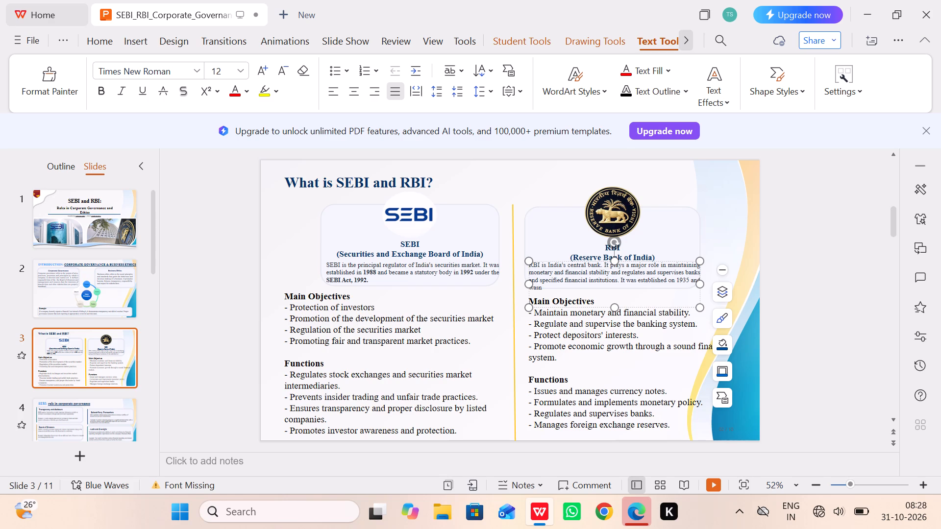
pyautogui.press('BackSpace')
pyautogui.press('space')
pyautogui.write('nationa')
pyautogui.write('lised')
pyautogui.press('space')
pyautogui.write('in')
pyautogui.press('space')
pyautogui.write('19')
pyautogui.write('49')
pyautogui.press('.')
# Extend the bottom edge of the rounded box behind the RBI description slightly downward to enclose the added line.
pyautogui.click(676, 222)
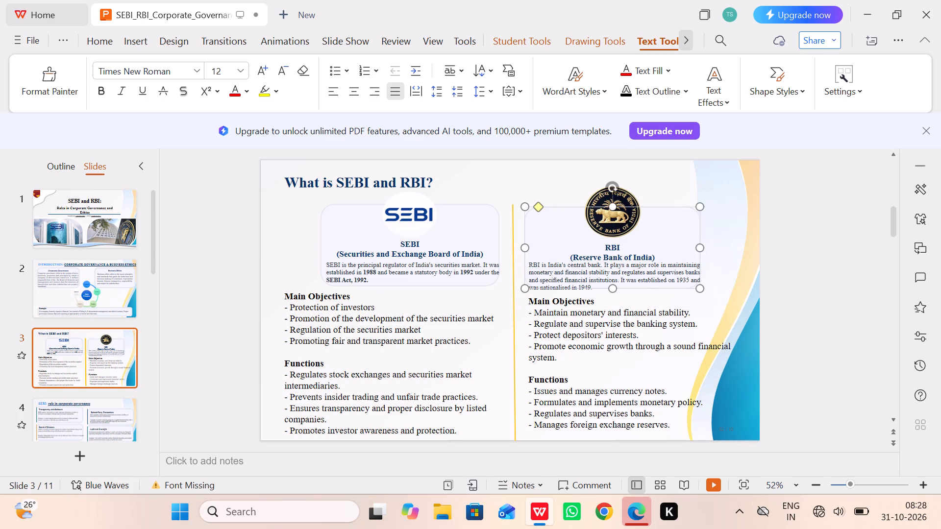
pyautogui.click(612, 288)
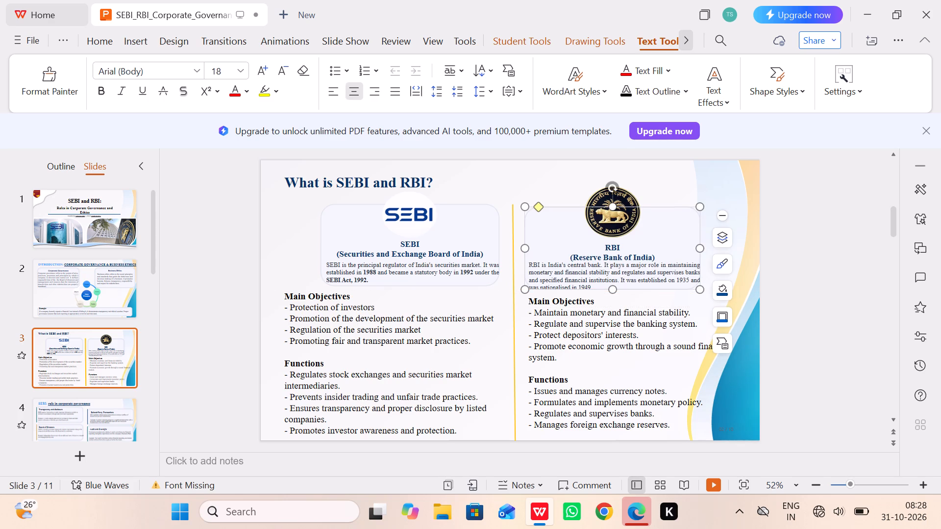
pyautogui.click(614, 290)
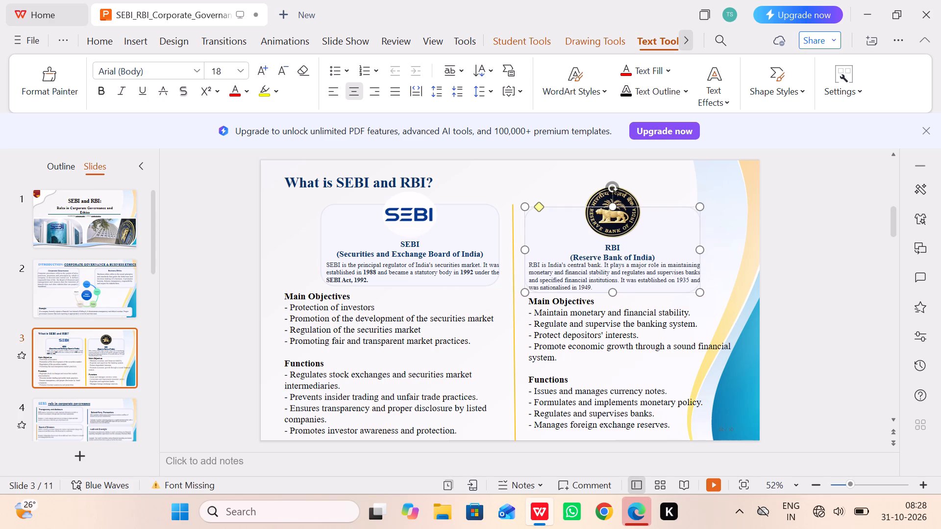
# Extend the bottom edge of the rounded box behind the SEBI description slightly downward.
pyautogui.click(426, 281)
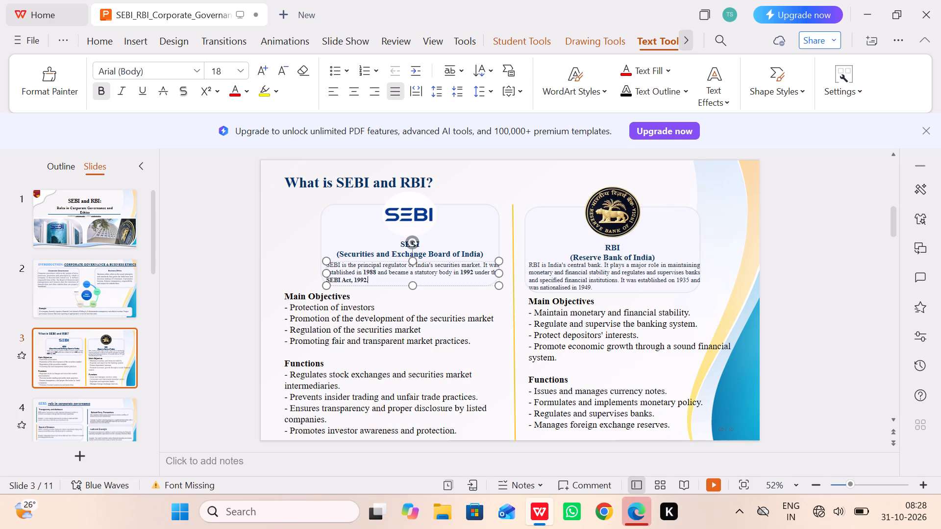
pyautogui.click(462, 232)
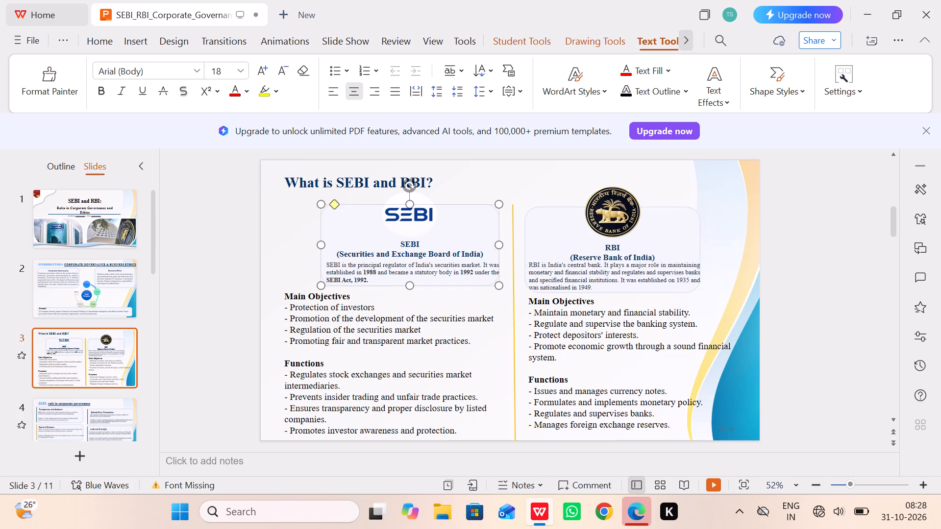
pyautogui.click(410, 286)
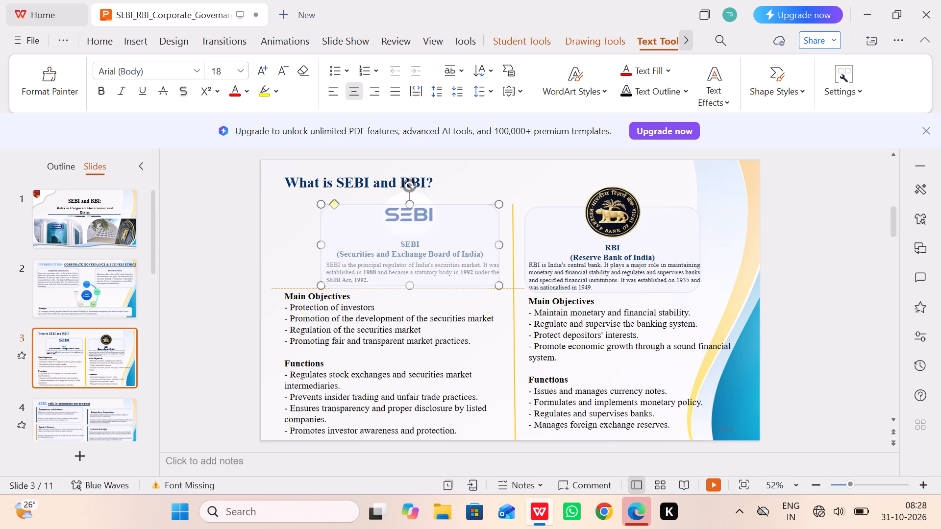
pyautogui.click(228, 237)
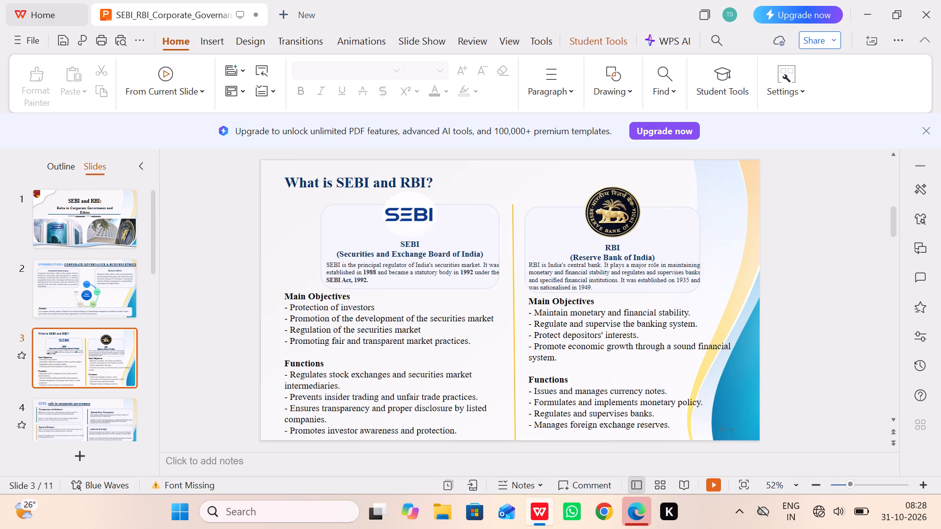
# Bold the year "1935" in slide 3's RBI description.
pyautogui.moveTo(688, 280); pyautogui.dragTo(682, 282)
pyautogui.click(678, 281)
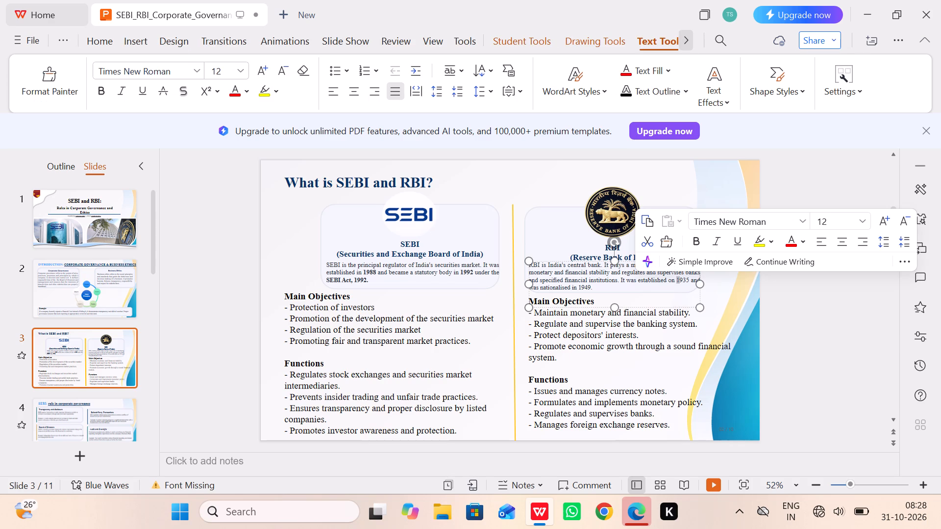
pyautogui.moveTo(688, 279); pyautogui.dragTo(679, 288)
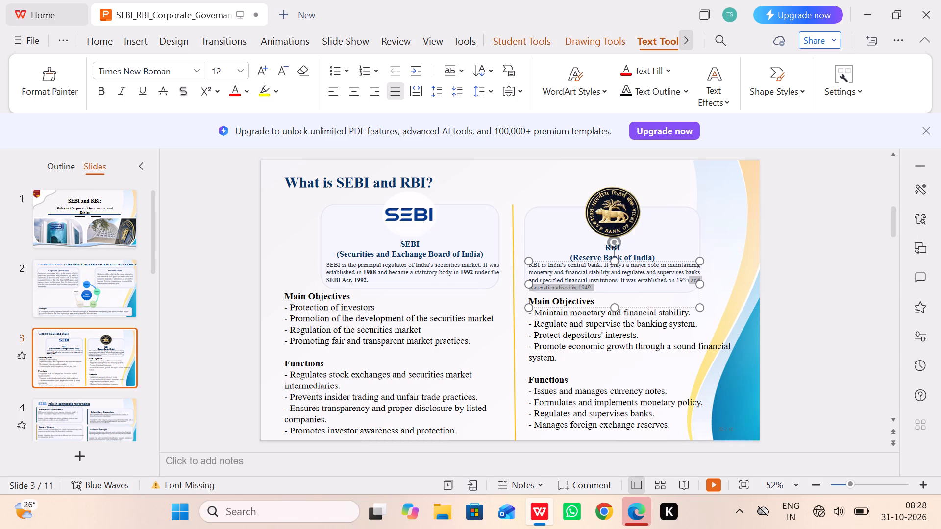
pyautogui.moveTo(679, 288); pyautogui.dragTo(674, 278)
pyautogui.click(688, 242)
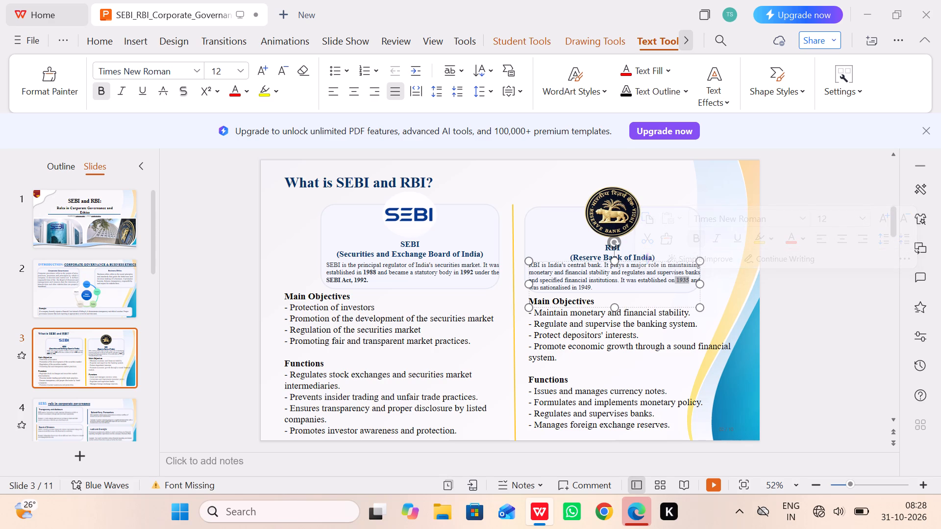
# Bold the year "1949" at the end of slide 3's RBI description.
pyautogui.moveTo(576, 287); pyautogui.dragTo(590, 288)
pyautogui.click(649, 250)
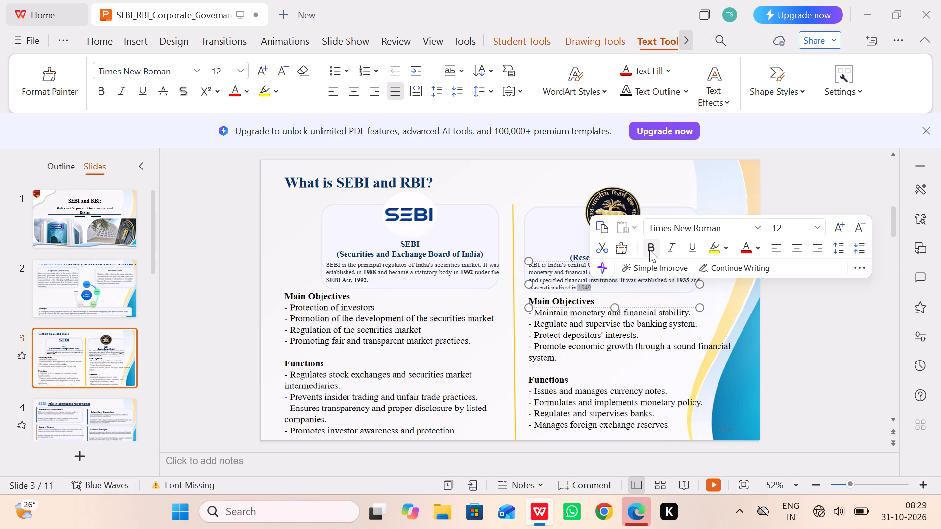
pyautogui.click(228, 235)
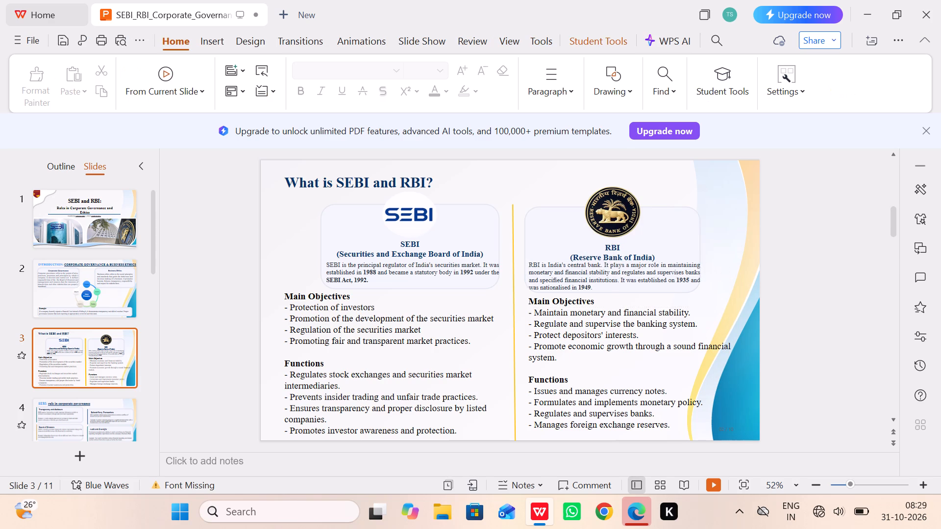
# Show slide 3 in full screen to review the updated RBI description and resized boxes.
pyautogui.doubleClick(93, 345)
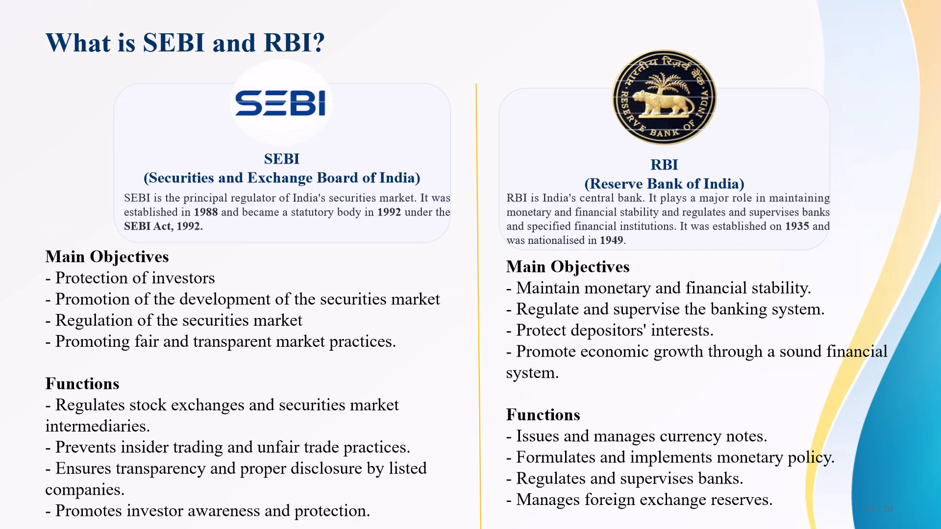
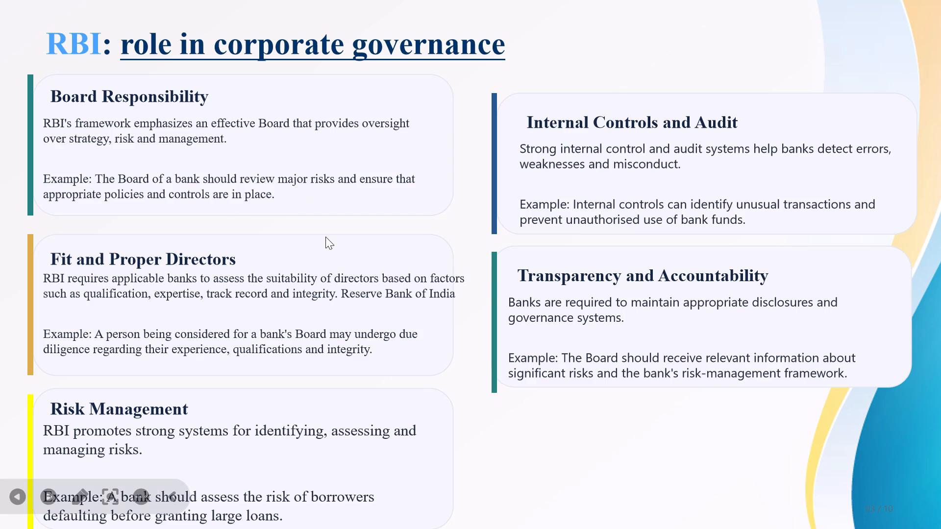
# Narrow the Fit and Proper Directors description on slide 6 so its text wraps inside the rounded box.
pyautogui.press('Escape')
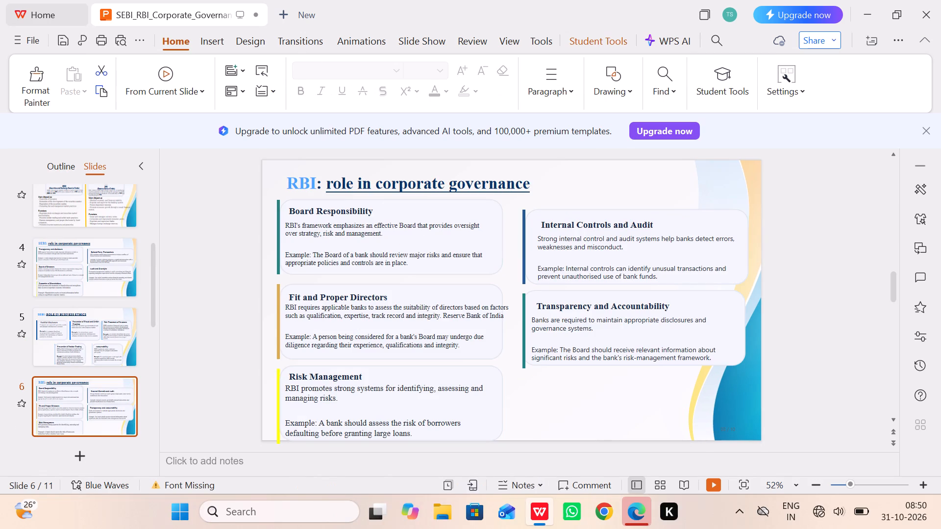
pyautogui.click(483, 321)
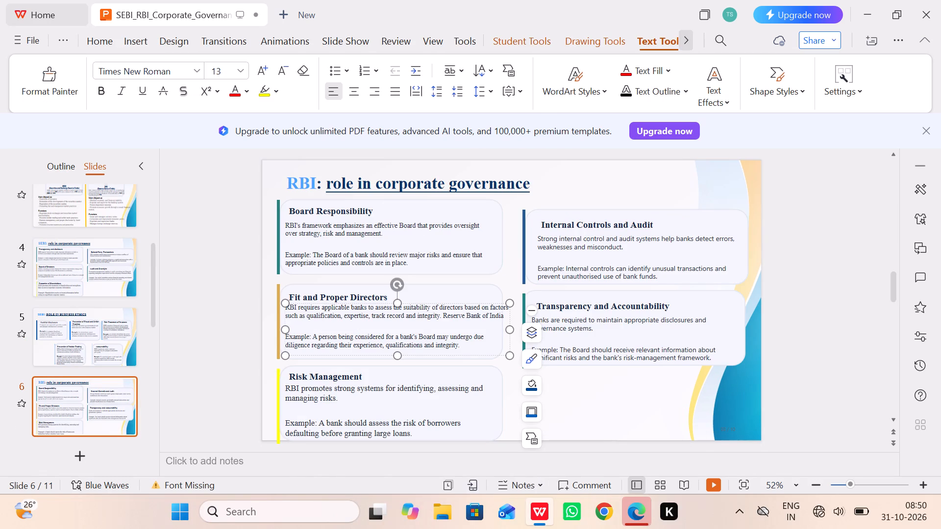
pyautogui.moveTo(510, 328); pyautogui.dragTo(501, 326)
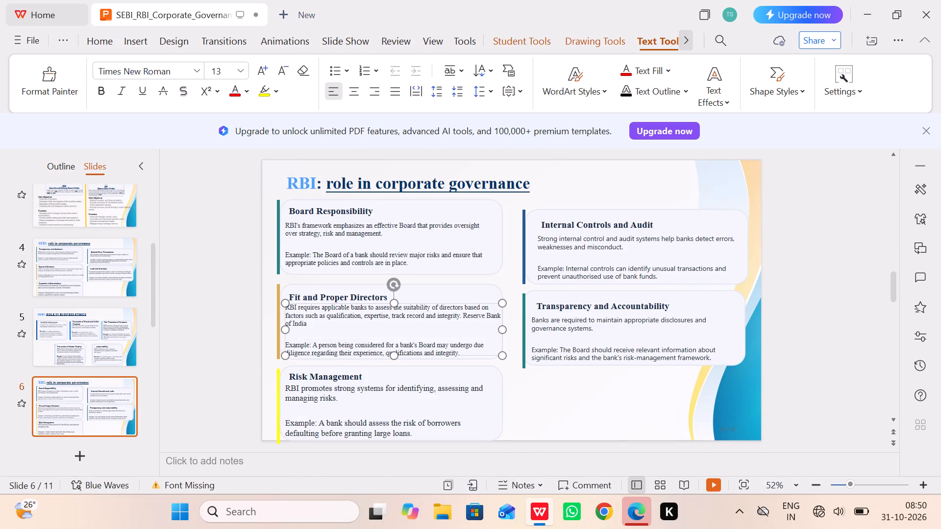
pyautogui.click(195, 294)
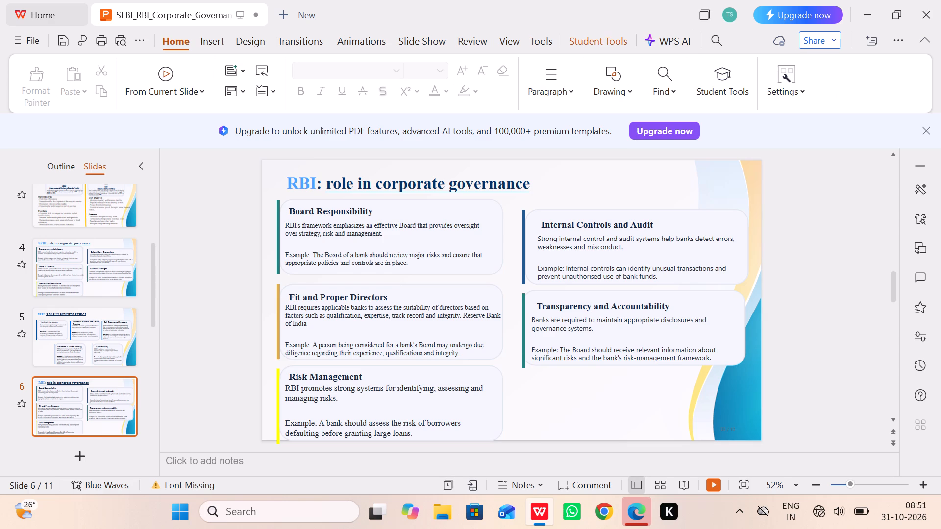
# Review the slides in full screen from slide 6 through the Conclusion, returning to the Example slide.
pyautogui.doubleClick(116, 405)
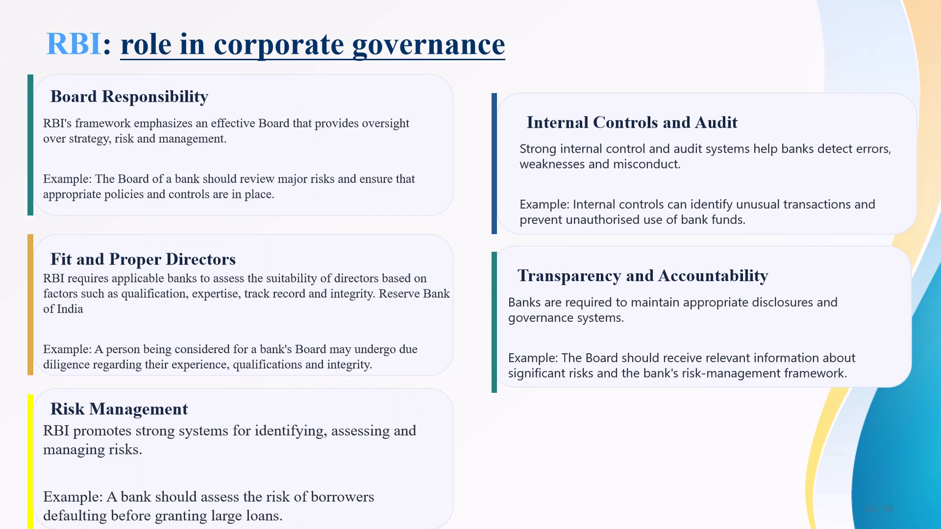
pyautogui.press('Right')
pyautogui.press('Right')
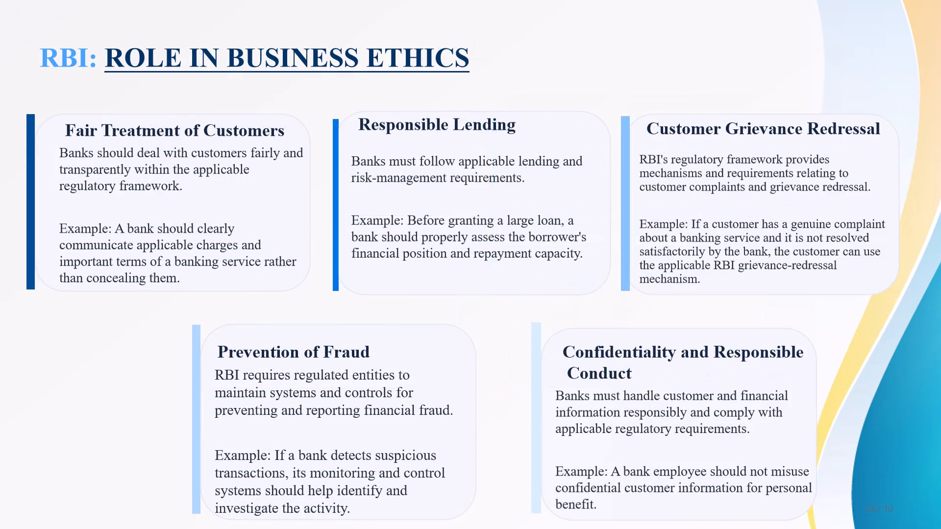
pyautogui.press('Right')
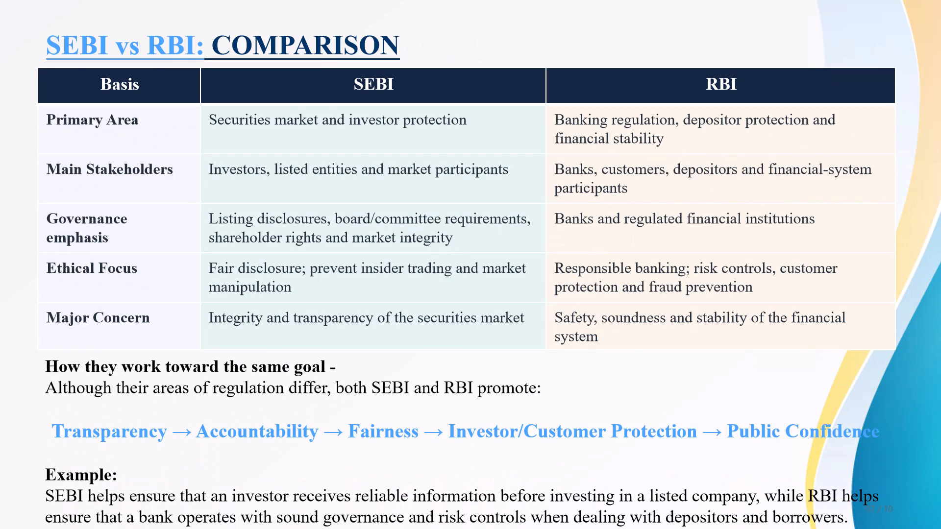
pyautogui.press('Right')
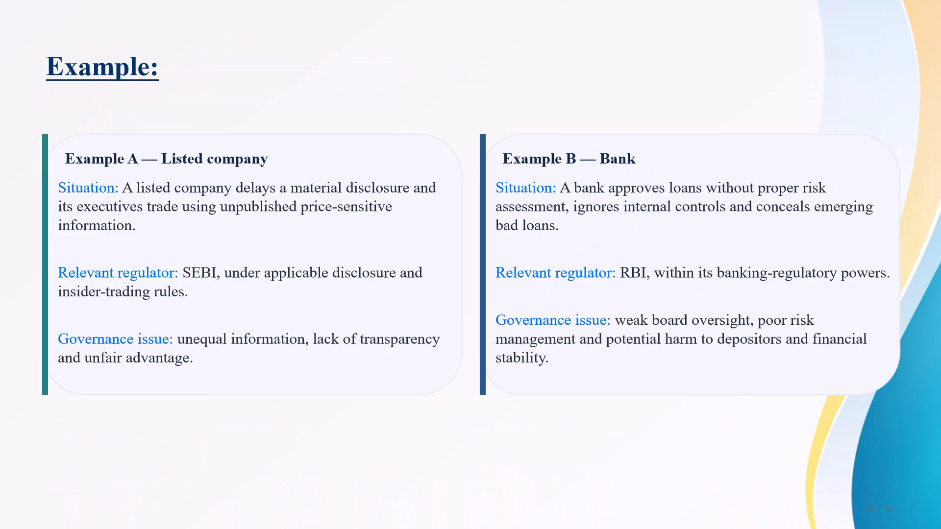
pyautogui.press('Right')
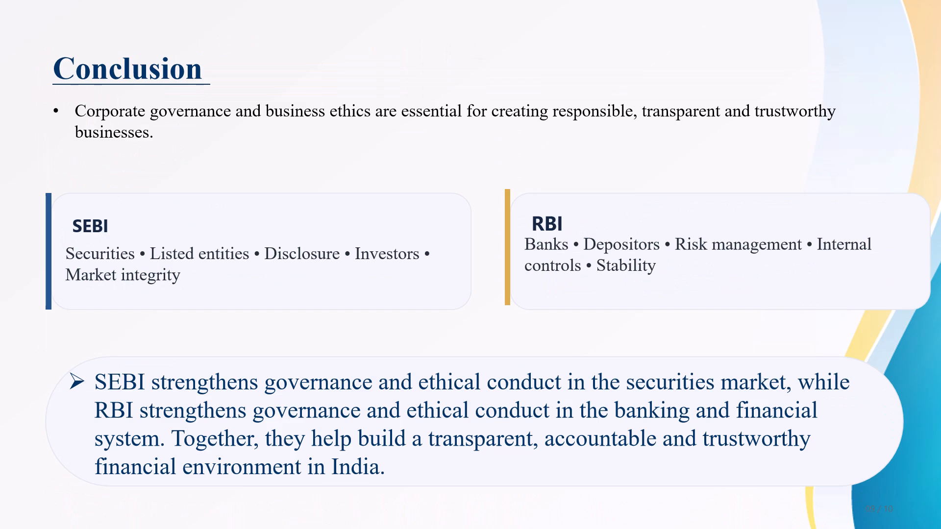
pyautogui.press('Left')
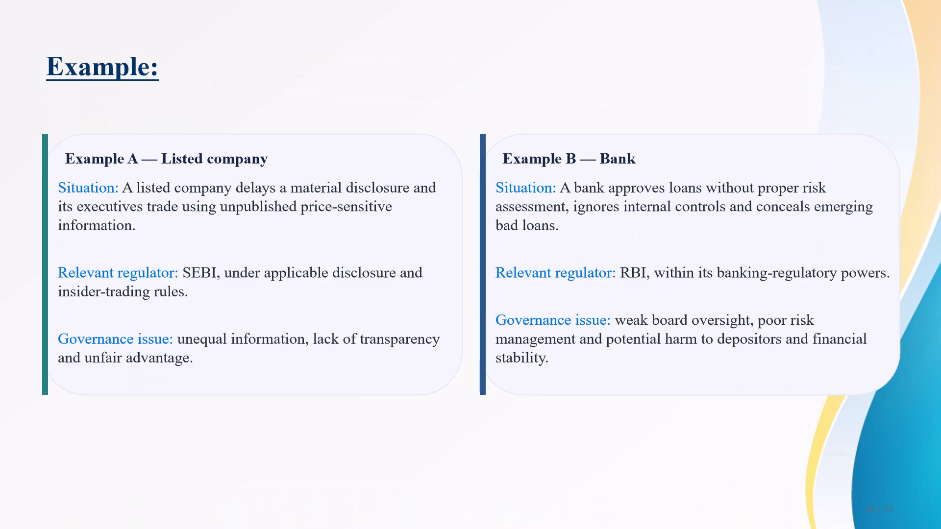
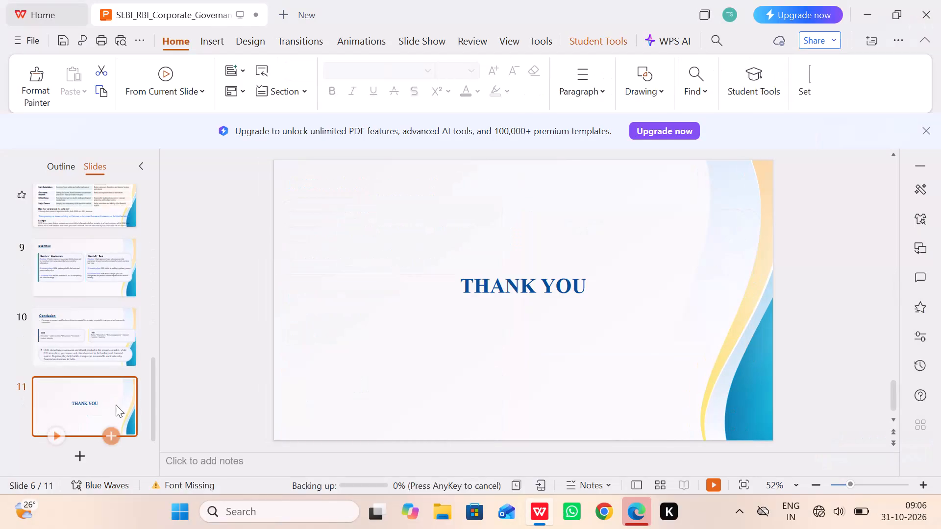
# Save the changes to SEBI_RBI_Corporate_Governance_Ethics_Presentation.pptx, keeping the presentation open.
pyautogui.click(923, 0)
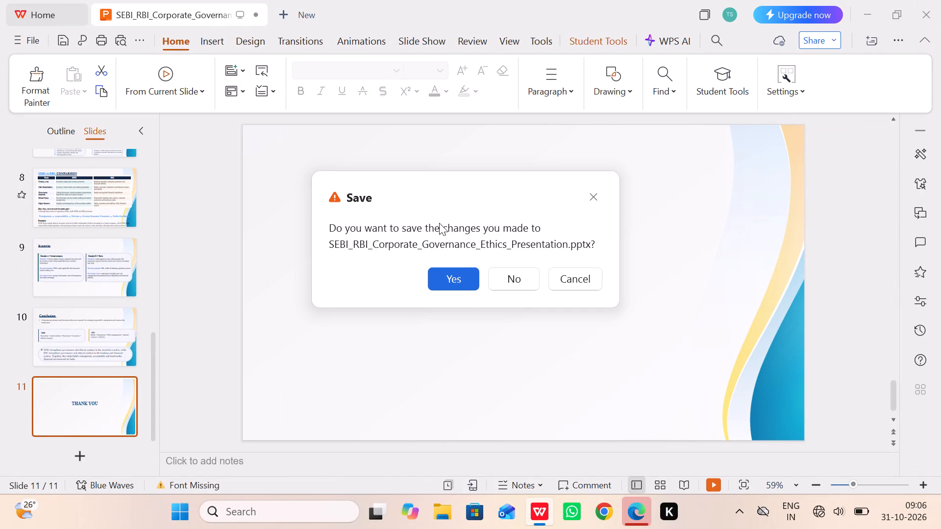
pyautogui.click(577, 286)
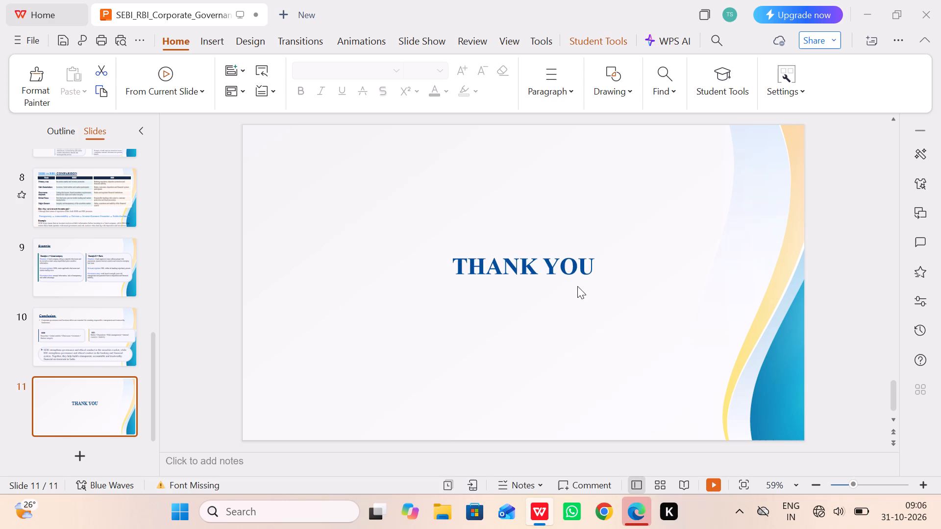
pyautogui.click(64, 44)
# Close the WPS Office window with the saved presentation and the Microsoft Edge window behind it.
pyautogui.click(940, 0)
pyautogui.doubleClick(940, 0)
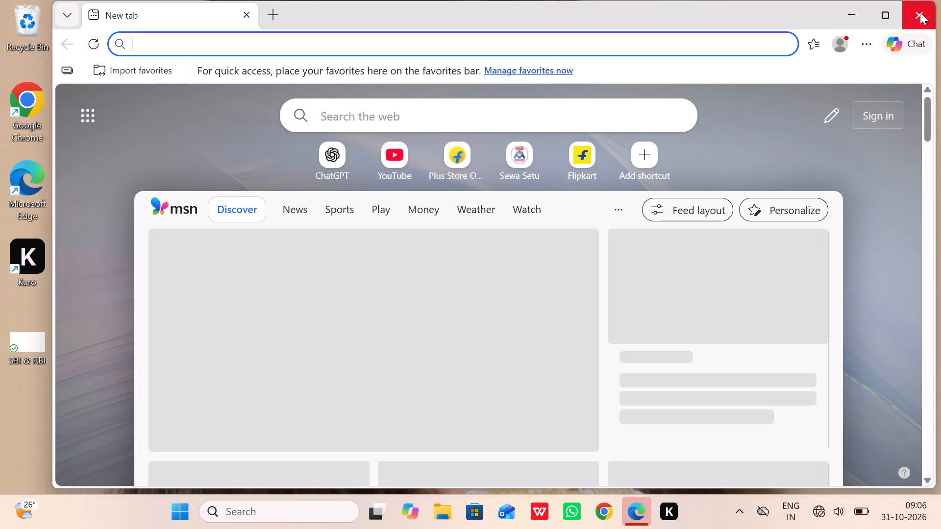
pyautogui.click(920, 12)
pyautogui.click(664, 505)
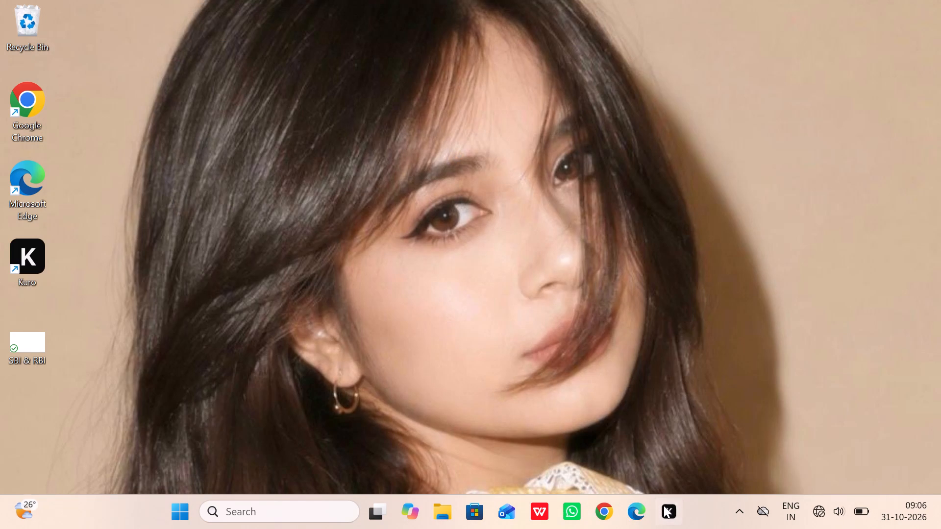